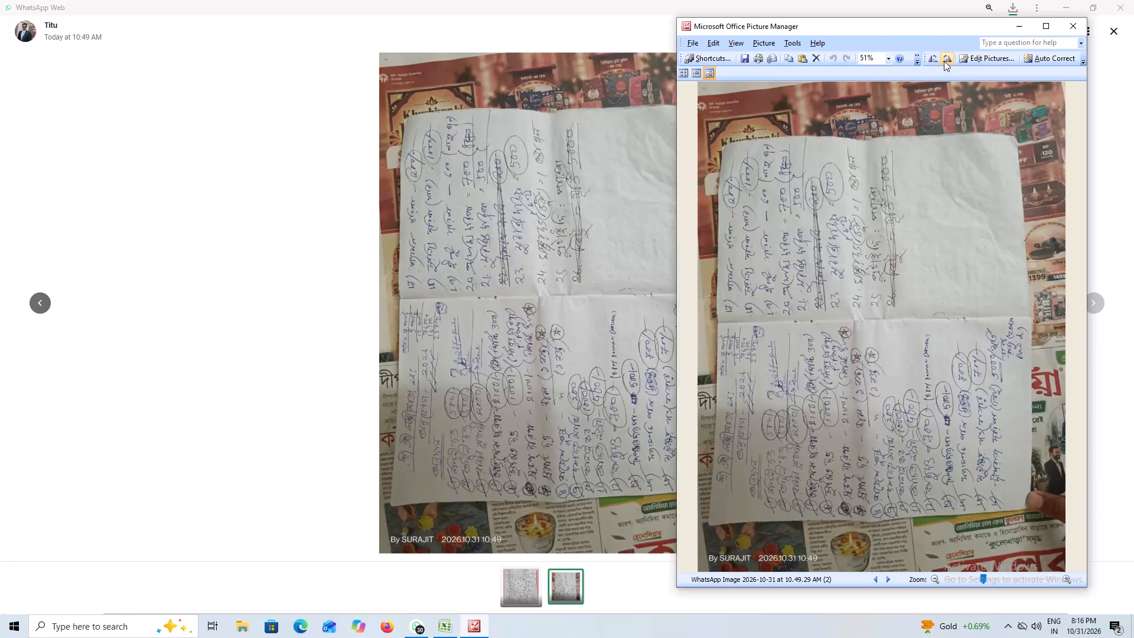
Rotate the photo of the handwritten list 90° clockwise so the writing is upright.
click(944, 61)
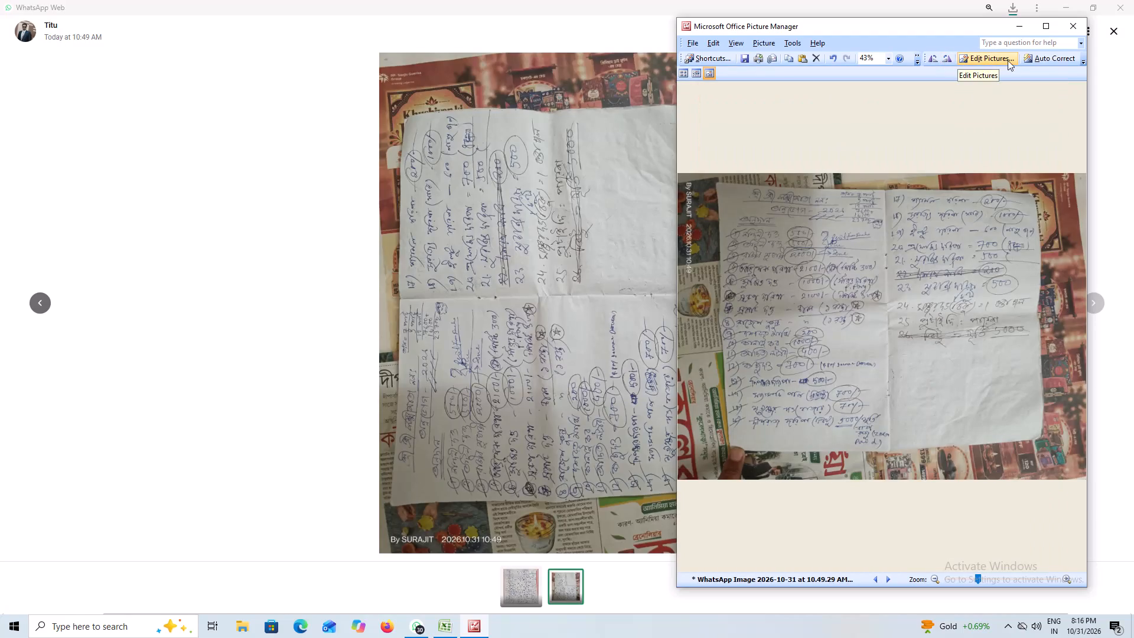
Apply Auto Correct to the photo's colour and brightness.
double_click(1041, 60)
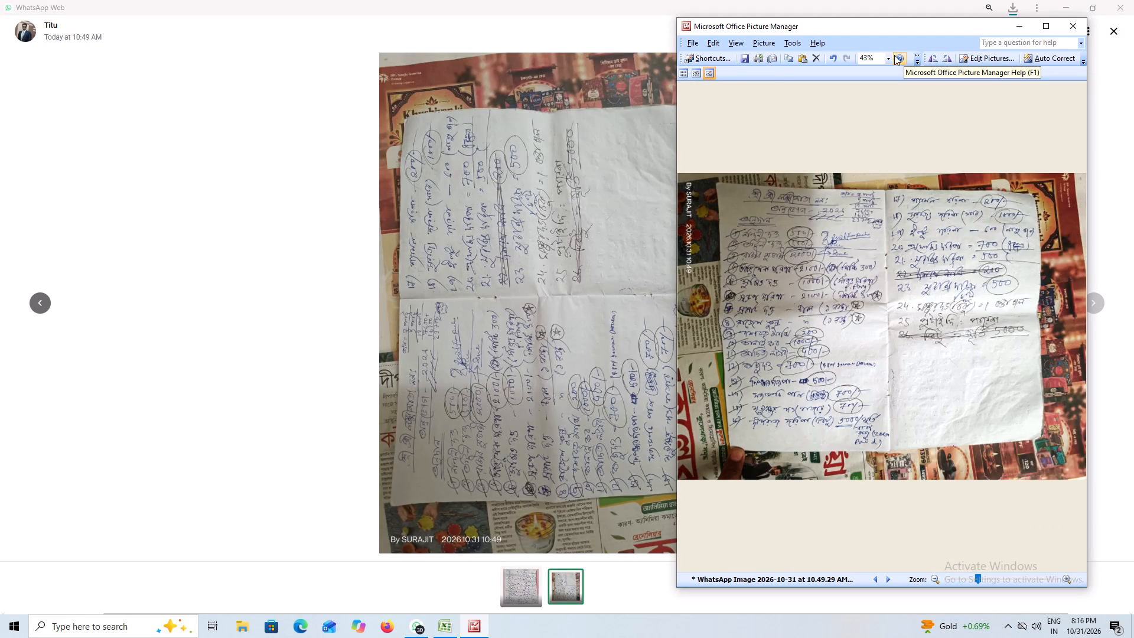
Crop the photo to the paper sheet, trimming about 183 px left, 196 px right, 23 px top and 122 px bottom.
click(985, 61)
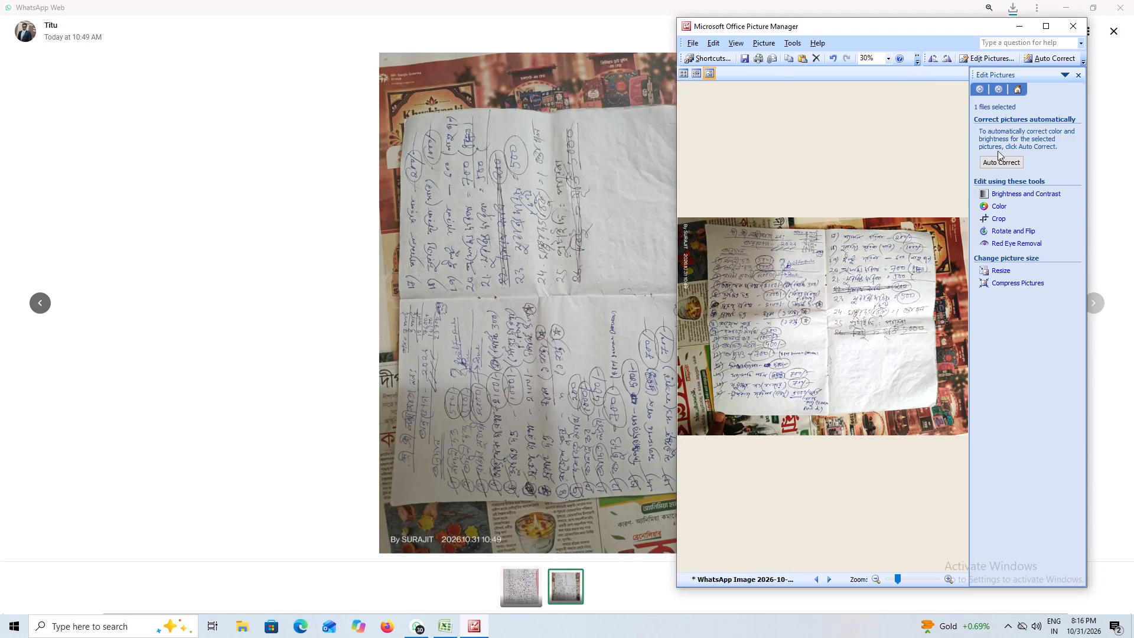
click(984, 217)
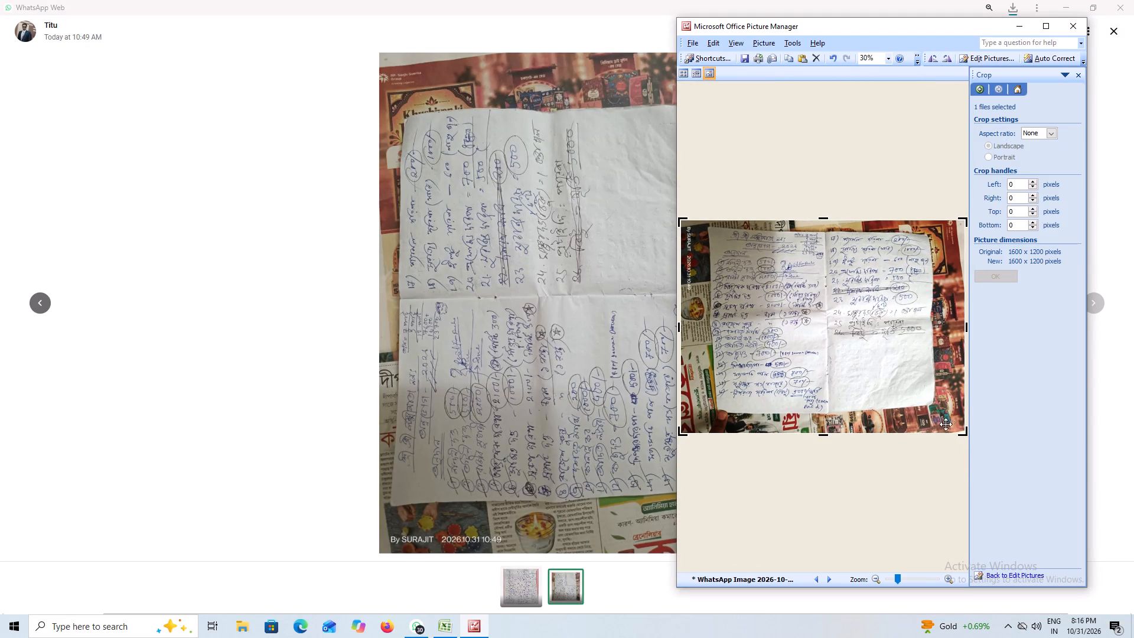
drag(961, 429, 928, 409)
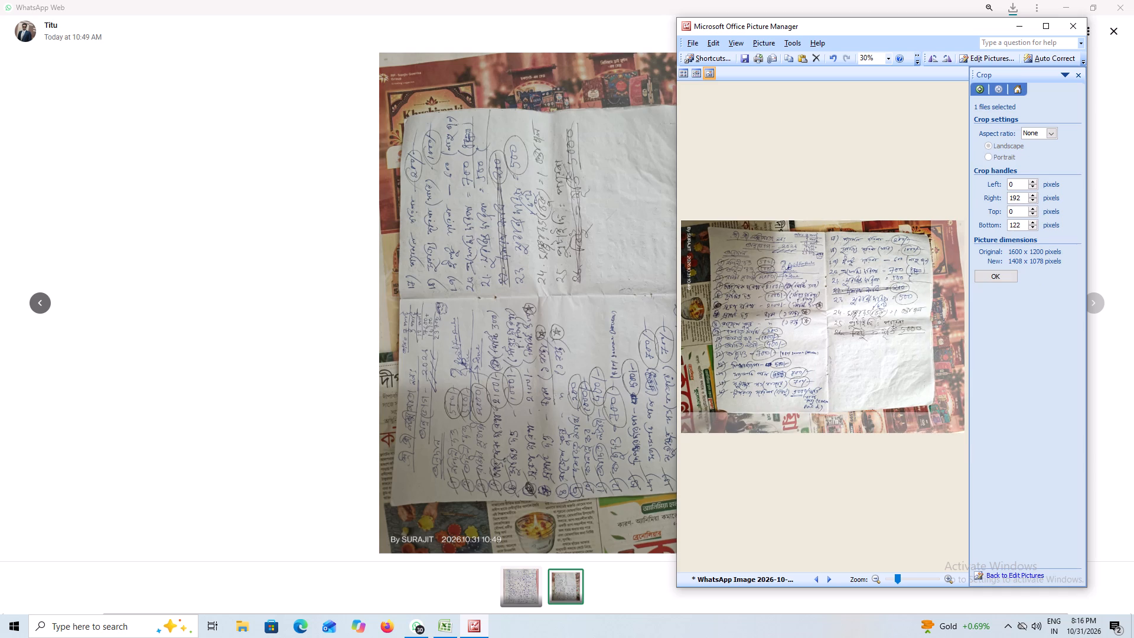
drag(928, 409, 928, 409)
click(680, 219)
drag(683, 218, 705, 217)
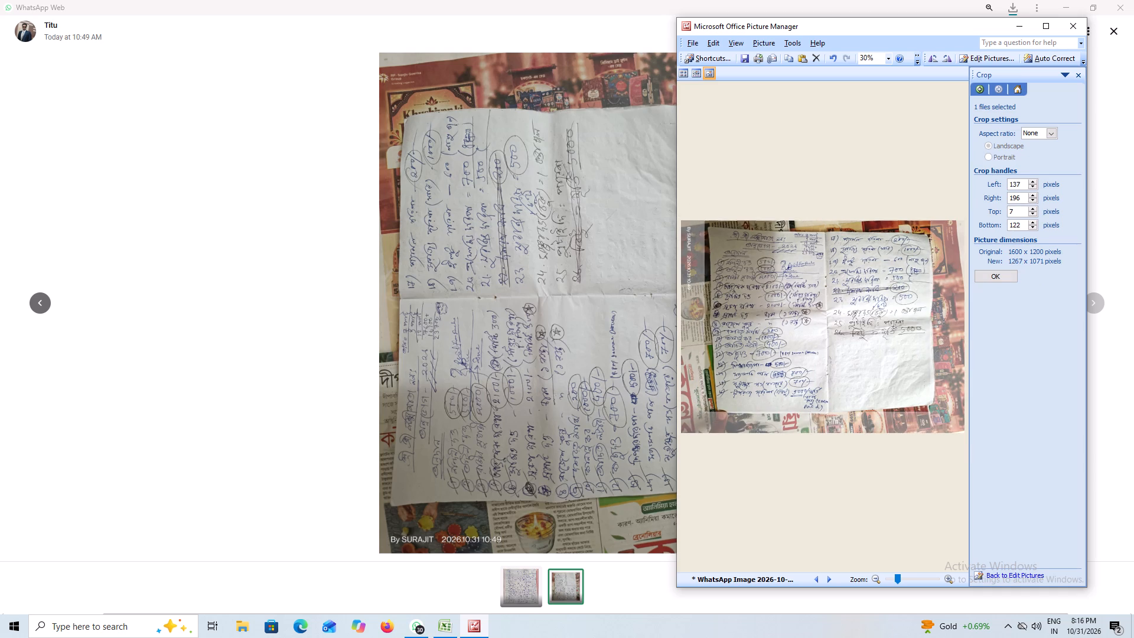
drag(705, 217, 713, 220)
click(713, 220)
double_click(999, 279)
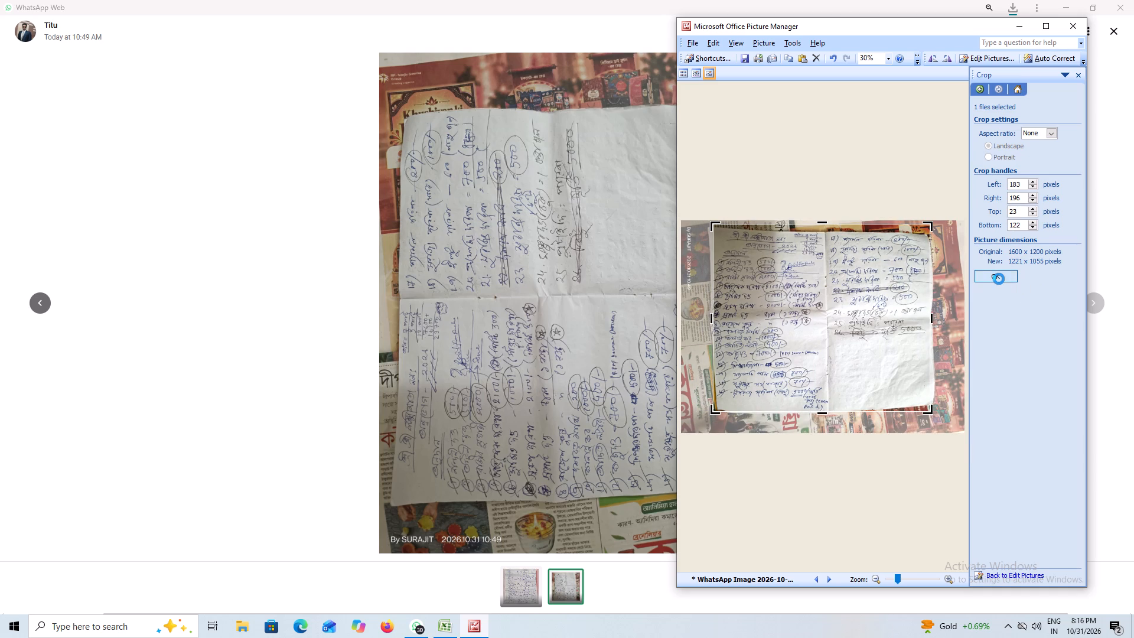
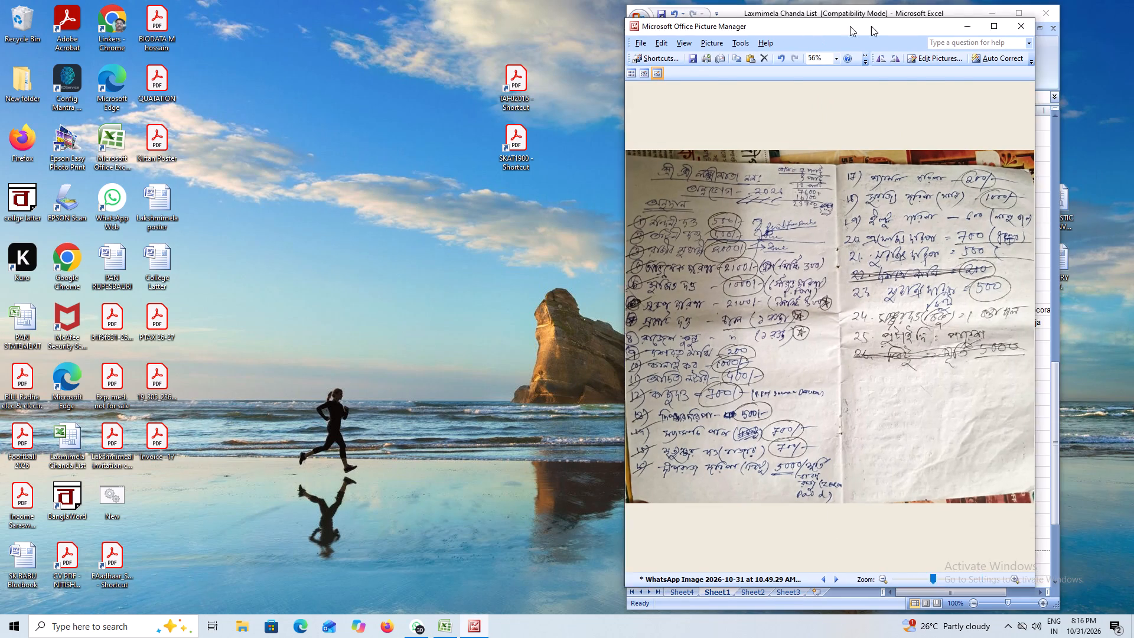
Place the photo window beside the Laxmimela Chanda List workbook and widen it so the handwritten list shows larger.
drag(850, 26, 395, 9)
drag(348, 0, 266, 11)
click(266, 11)
drag(380, 12, 357, 18)
drag(304, 25, 239, 23)
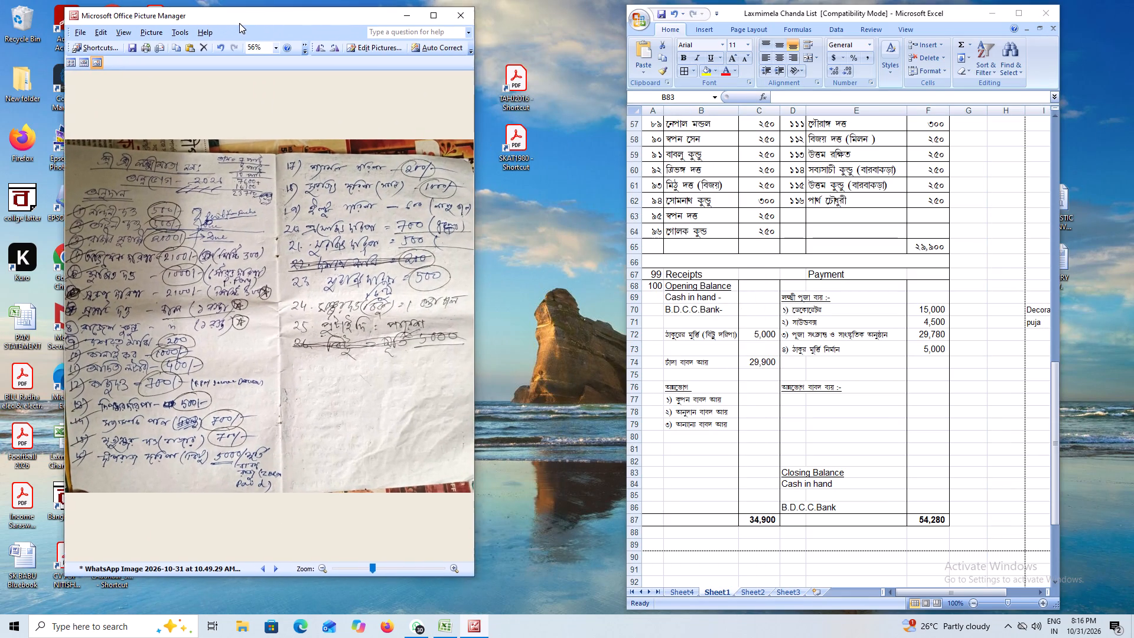
drag(239, 23, 217, 23)
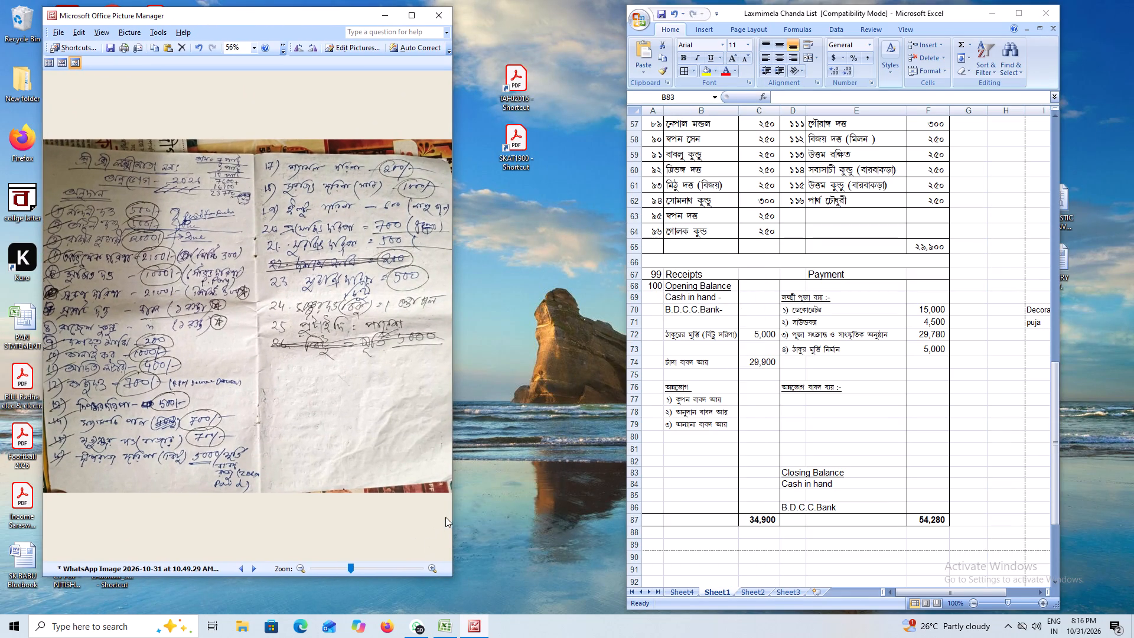
drag(454, 516, 545, 519)
click(545, 519)
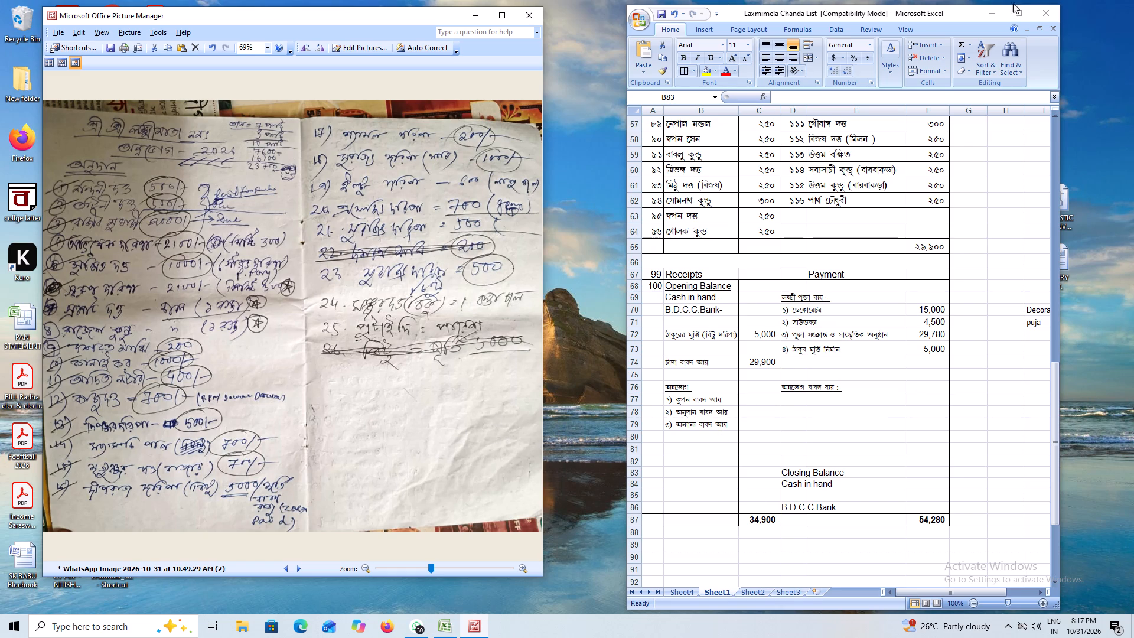
Look back through the Chanda List sheet up to its title rows, and minimize the workbook.
scroll(940, 301, up, 6)
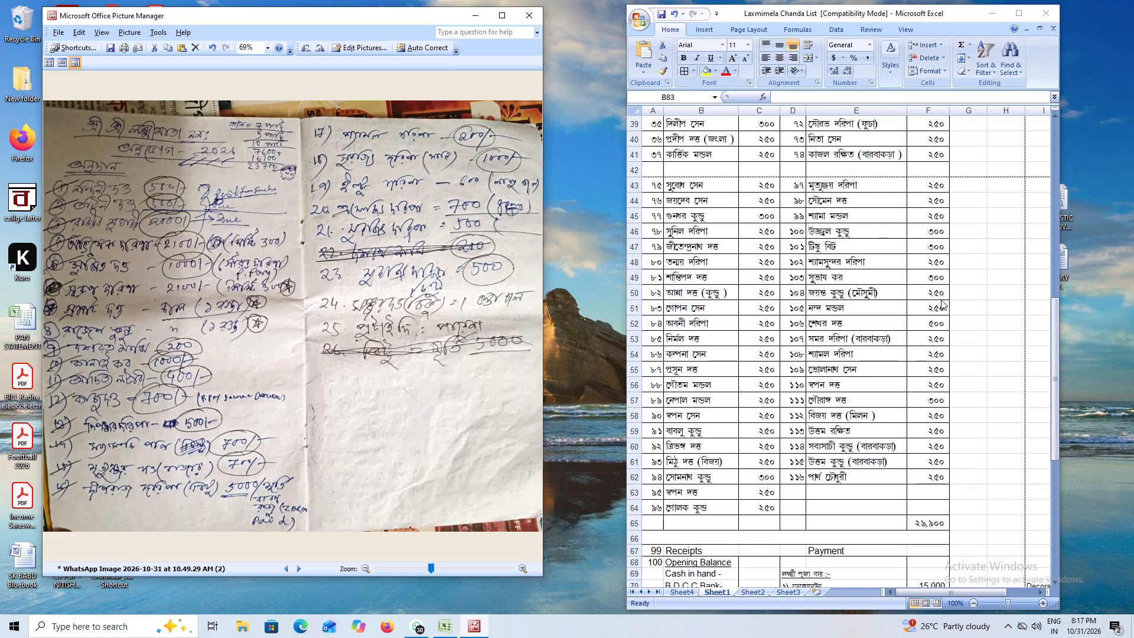
scroll(941, 298, up, 15)
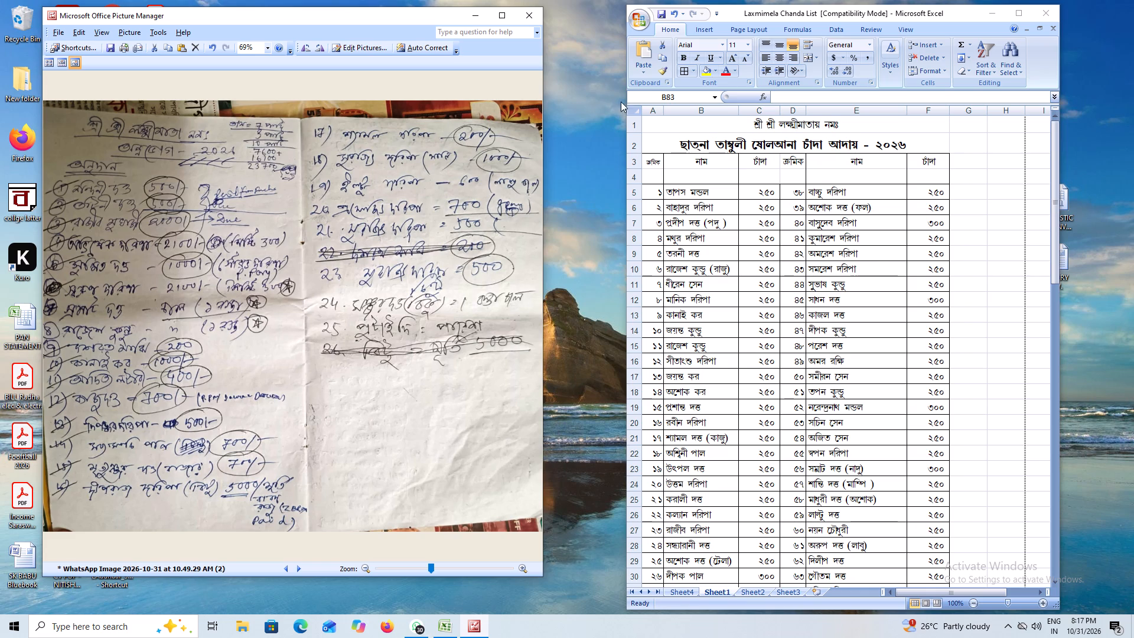
double_click(989, 13)
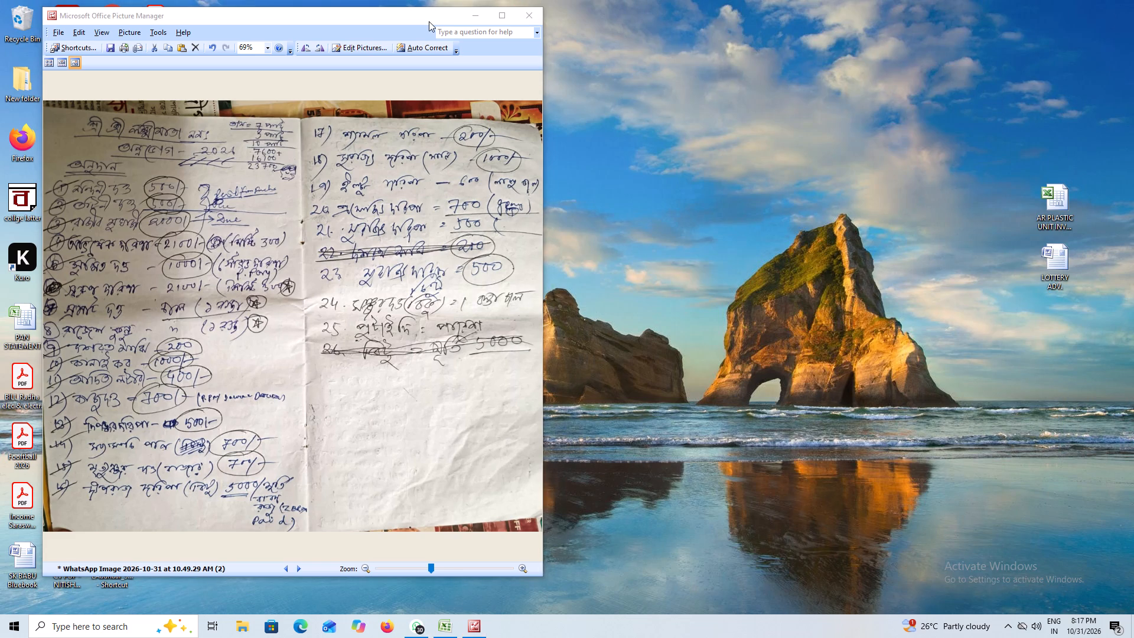
Move the photo window to the opposite half of the desktop, uncovering the desktop shortcuts.
click(426, 19)
drag(467, 18, 986, 18)
drag(986, 18, 955, 18)
drag(393, 17, 399, 19)
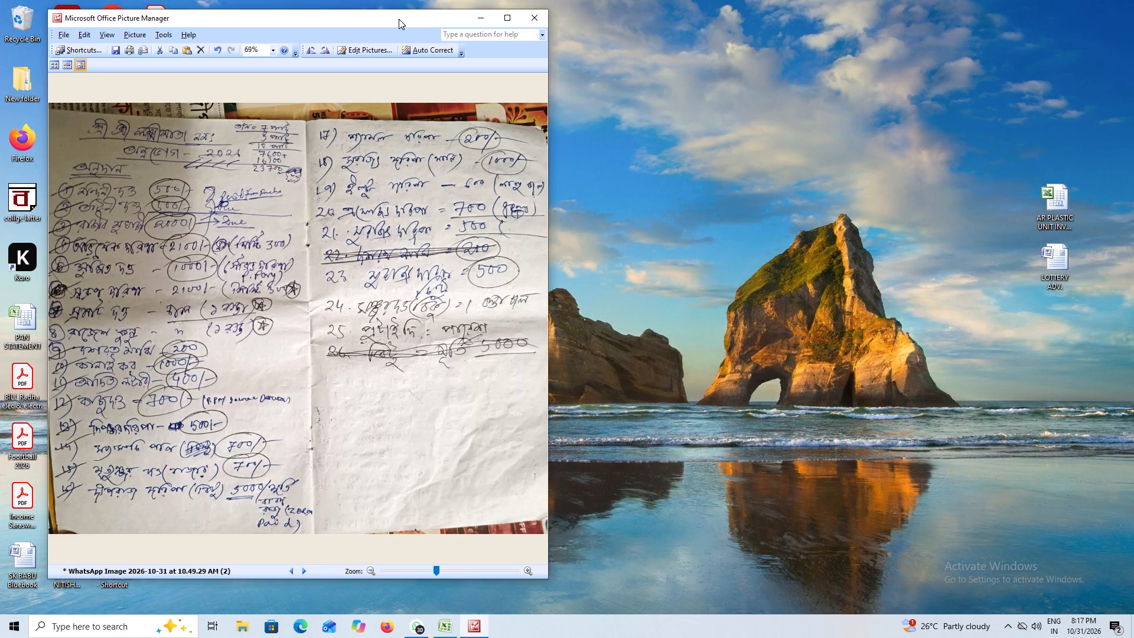
drag(399, 19, 923, 18)
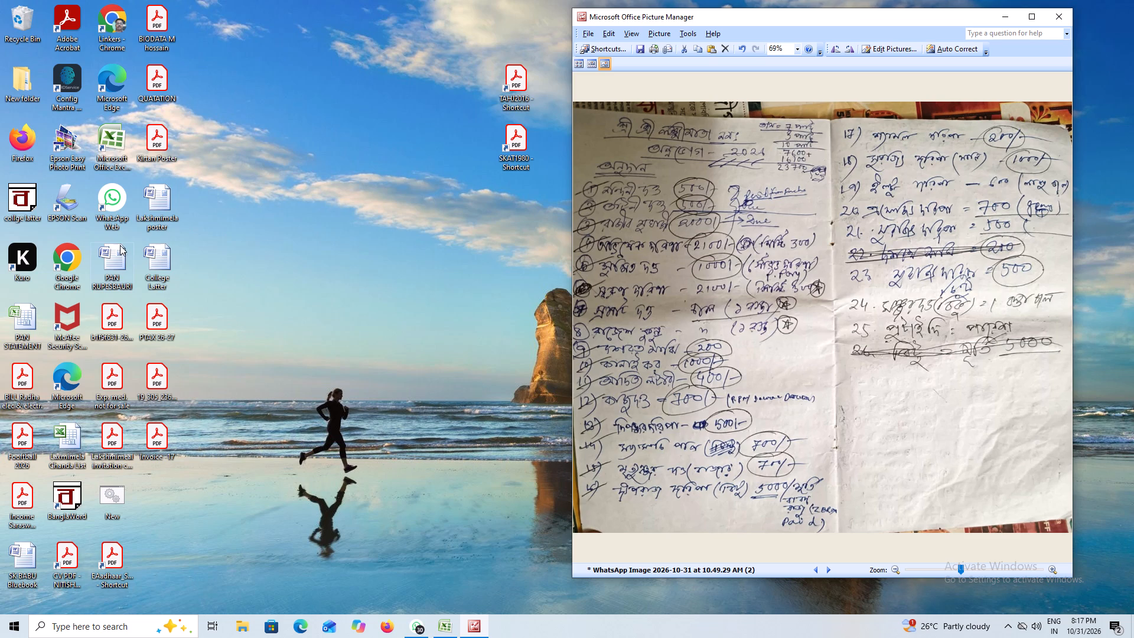
Open BanglaWord, narrow its window and place it beside the photo so both are fully visible.
double_click(72, 494)
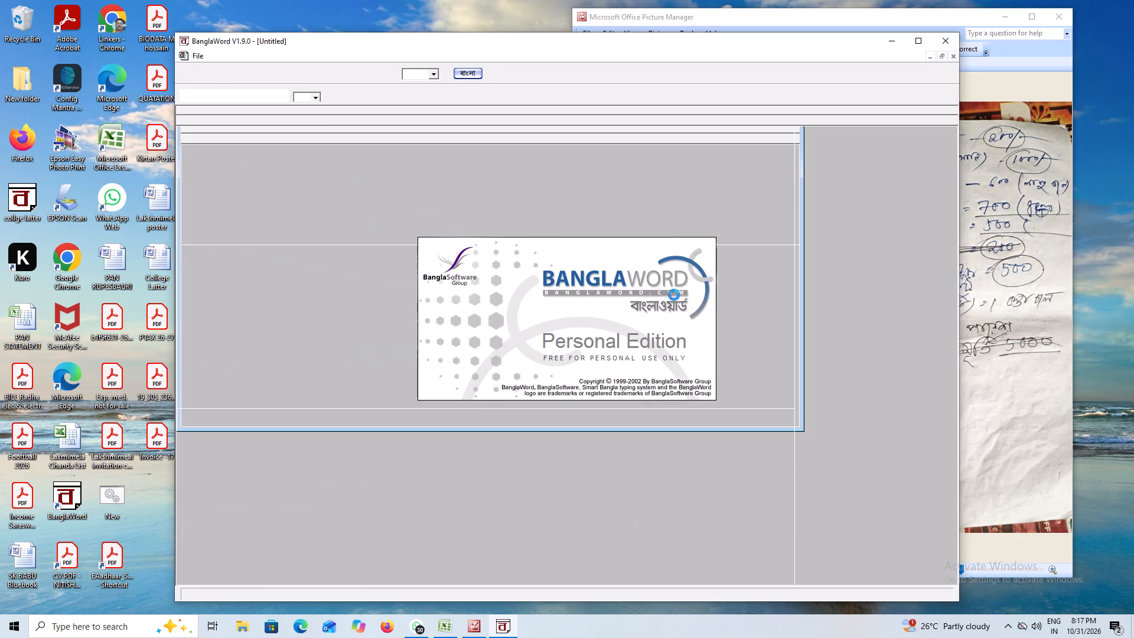
double_click(911, 41)
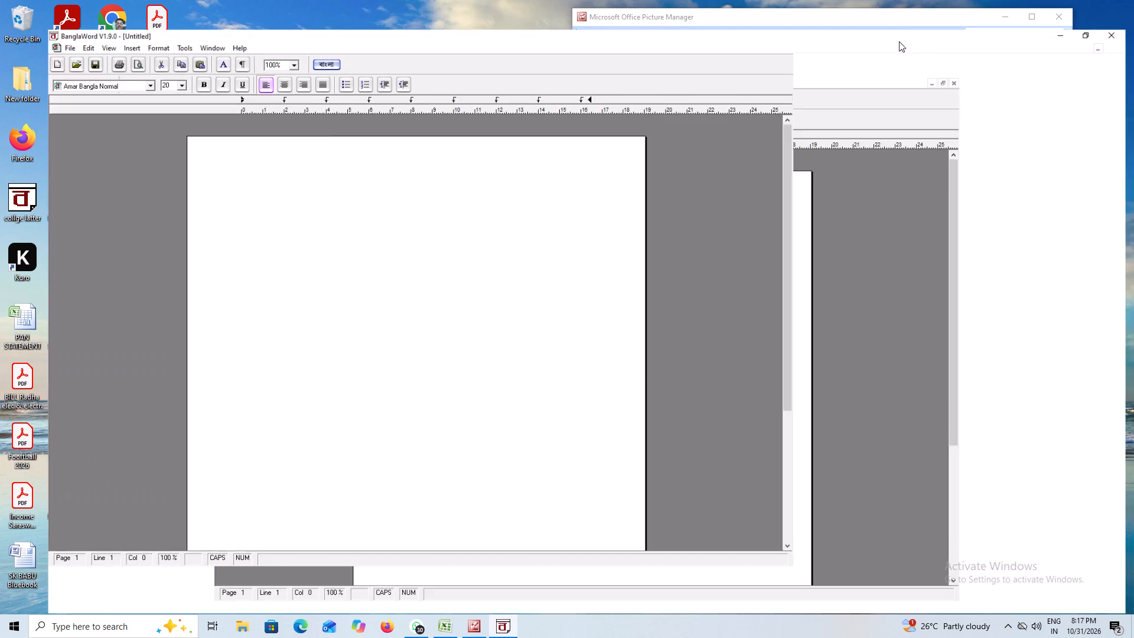
click(1091, 8)
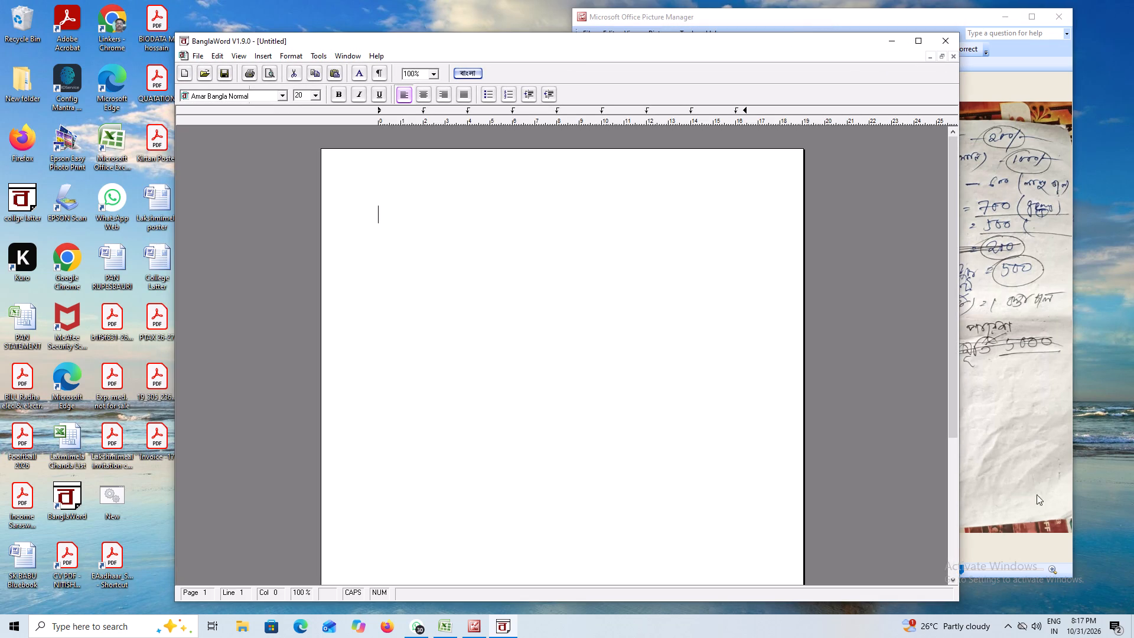
drag(962, 88, 689, 96)
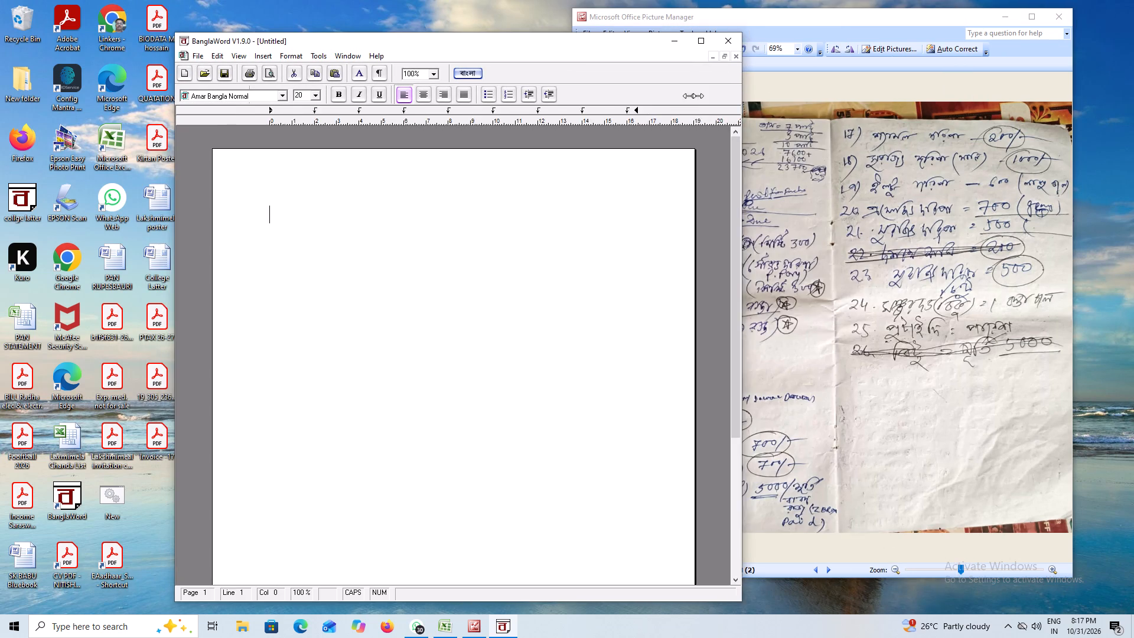
drag(689, 96, 637, 96)
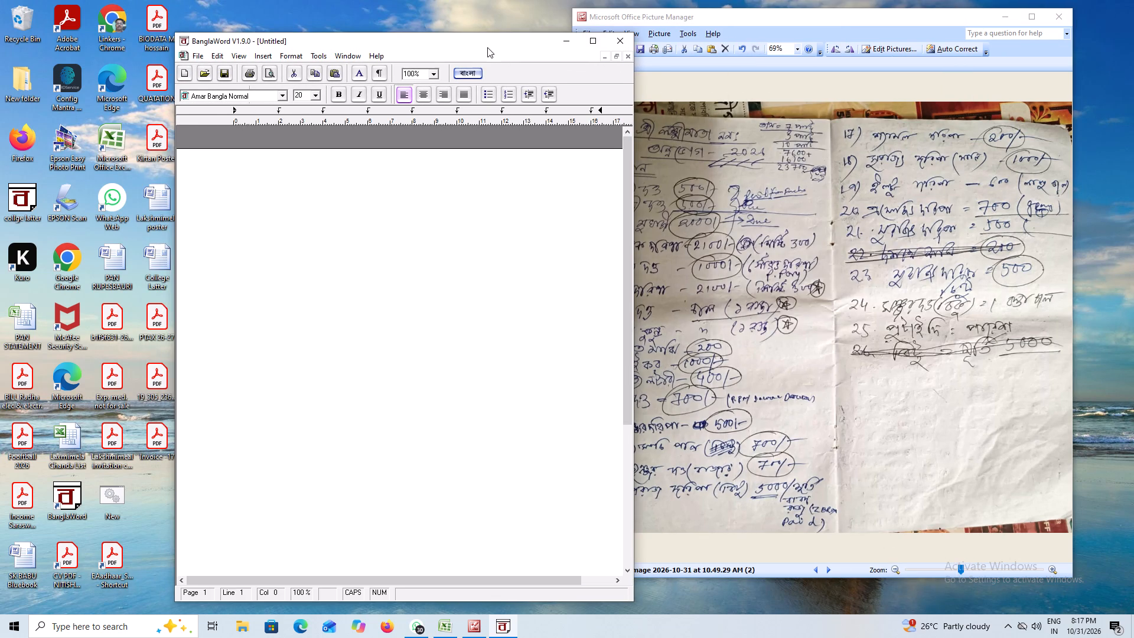
drag(487, 45, 397, 38)
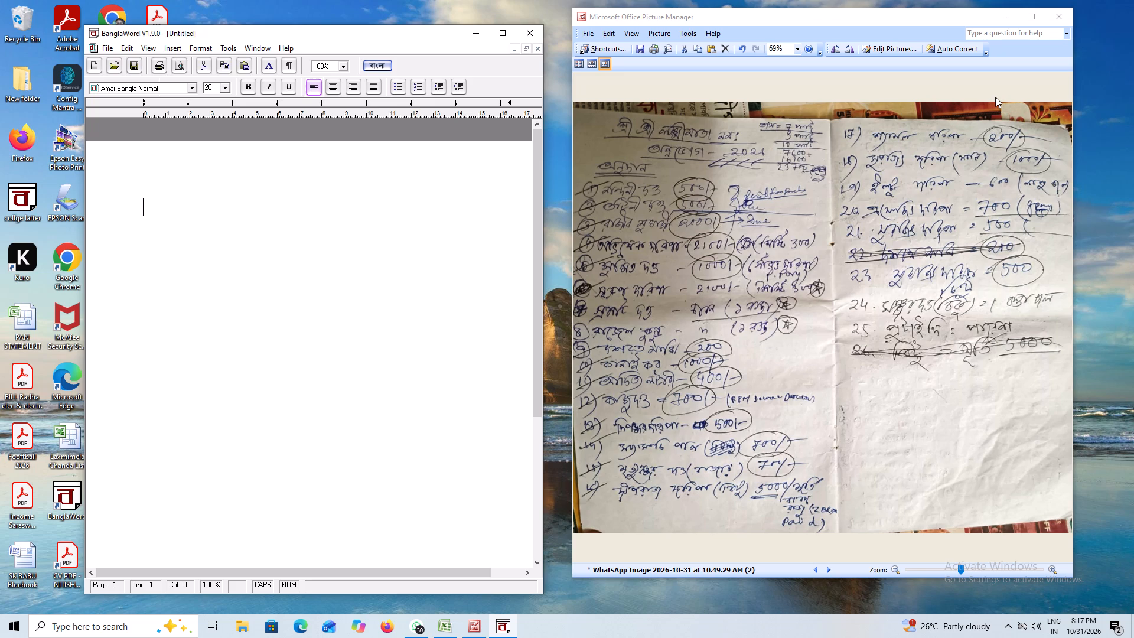
Enter the heading অন্নভোগ অনুদান on the first line of the blank document.
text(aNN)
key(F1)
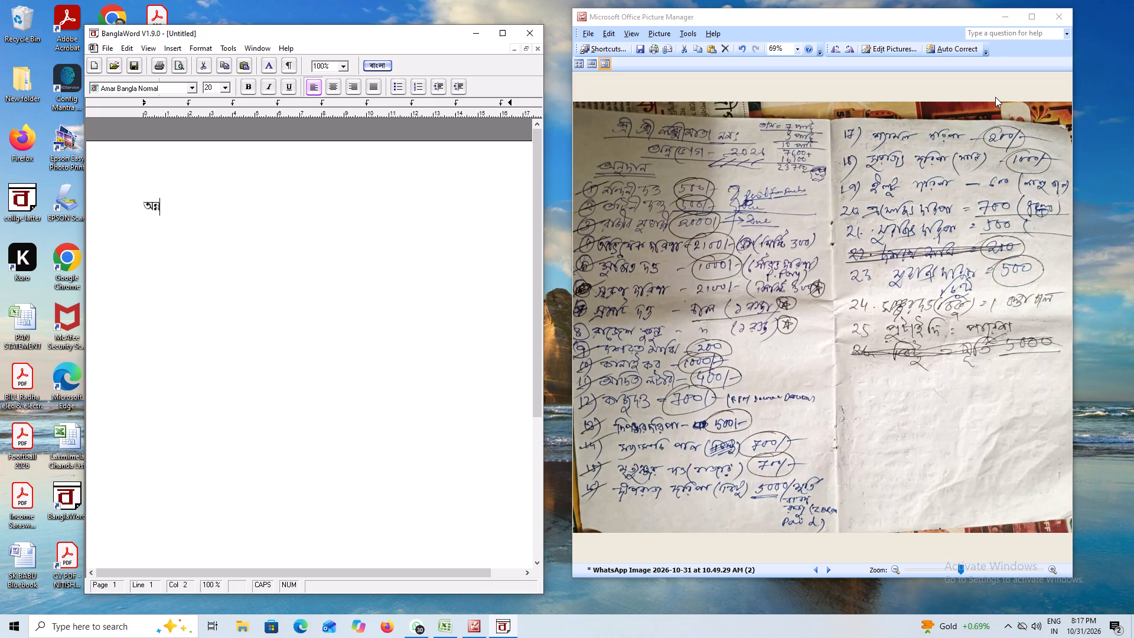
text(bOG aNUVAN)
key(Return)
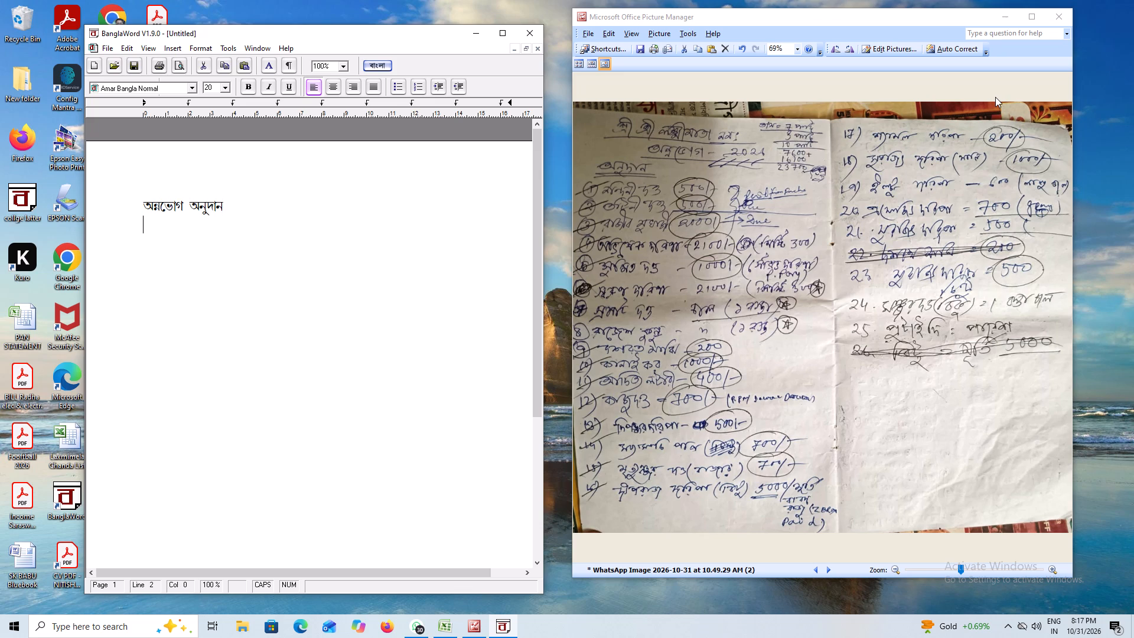
Enter the first donor's Bengali name from the handwritten list on its own line, followed by - ৫০০/-.
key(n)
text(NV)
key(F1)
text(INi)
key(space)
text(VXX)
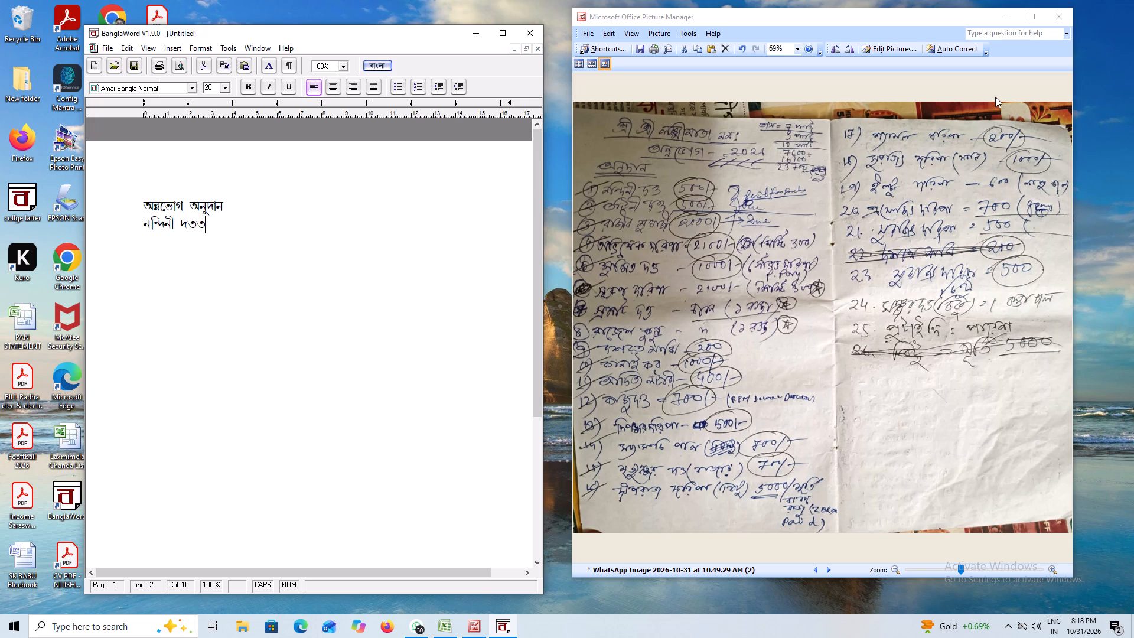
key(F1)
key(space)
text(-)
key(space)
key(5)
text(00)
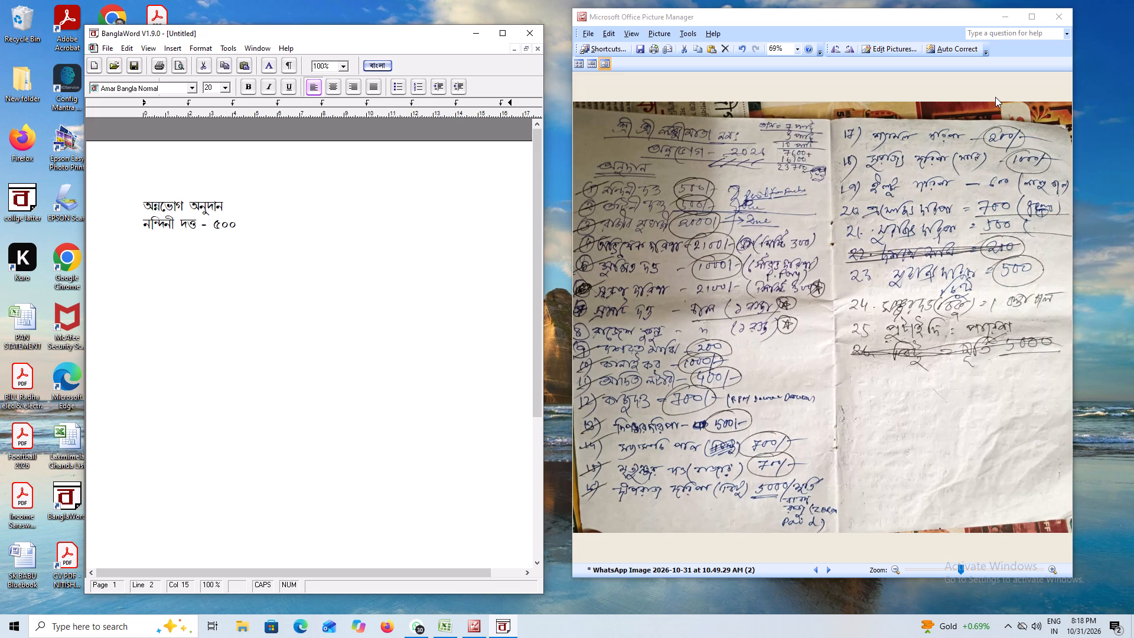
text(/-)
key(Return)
Enter the second donor's Bengali name from the handwritten list on the following line, with the amount - ৫০০/-.
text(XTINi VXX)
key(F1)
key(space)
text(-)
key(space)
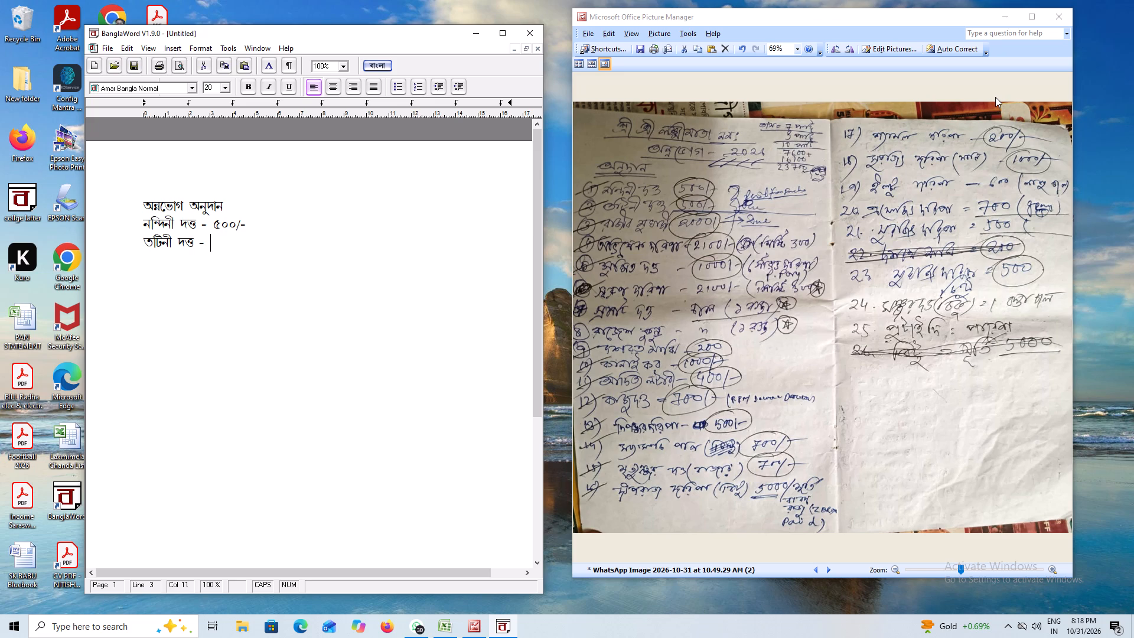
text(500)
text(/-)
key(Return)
Enter the third donor's Bengali name from the handwritten list on the following line, with the amount -২০০০/-.
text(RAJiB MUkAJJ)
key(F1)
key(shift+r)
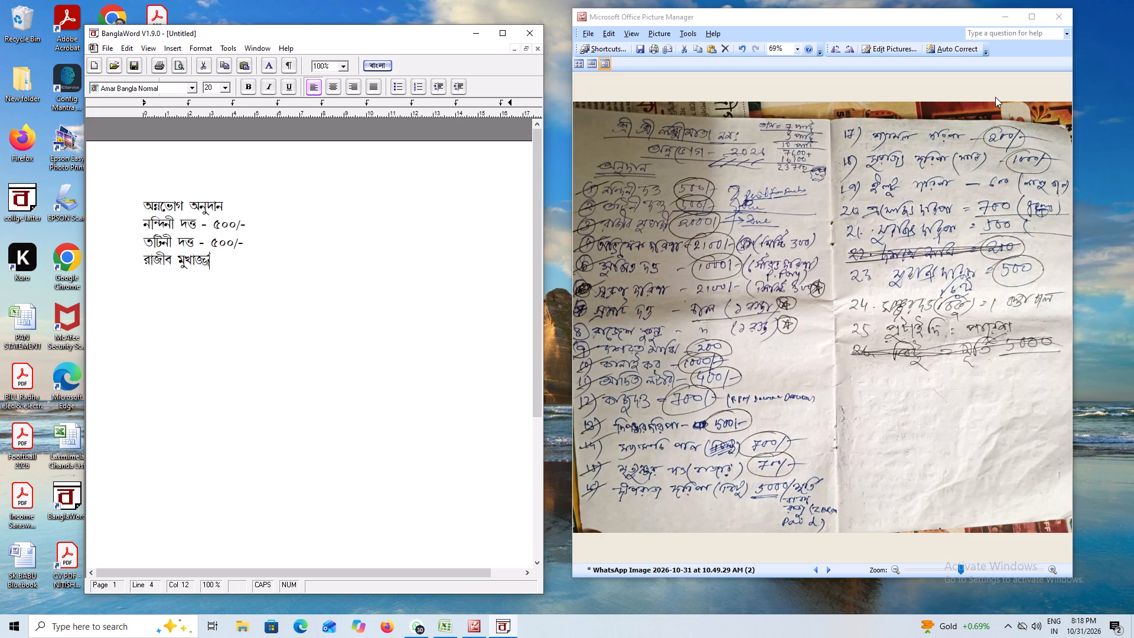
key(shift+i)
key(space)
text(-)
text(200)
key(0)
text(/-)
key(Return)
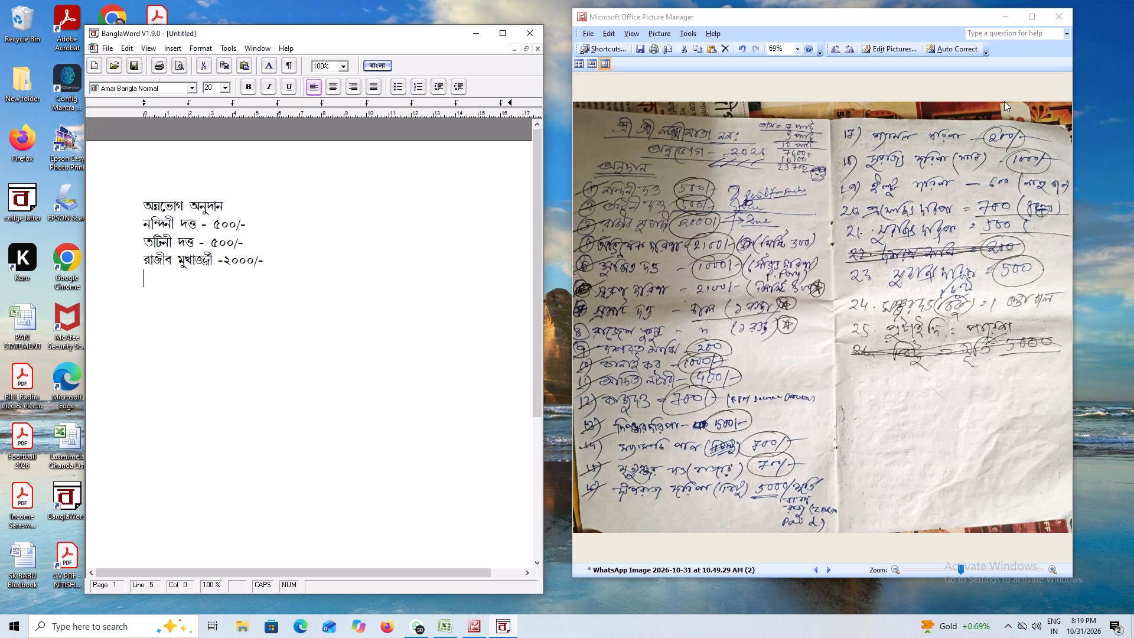
Enter the fourth donor's Bengali name from the handwritten list on the empty fifth line, followed by - ২১০০/-.
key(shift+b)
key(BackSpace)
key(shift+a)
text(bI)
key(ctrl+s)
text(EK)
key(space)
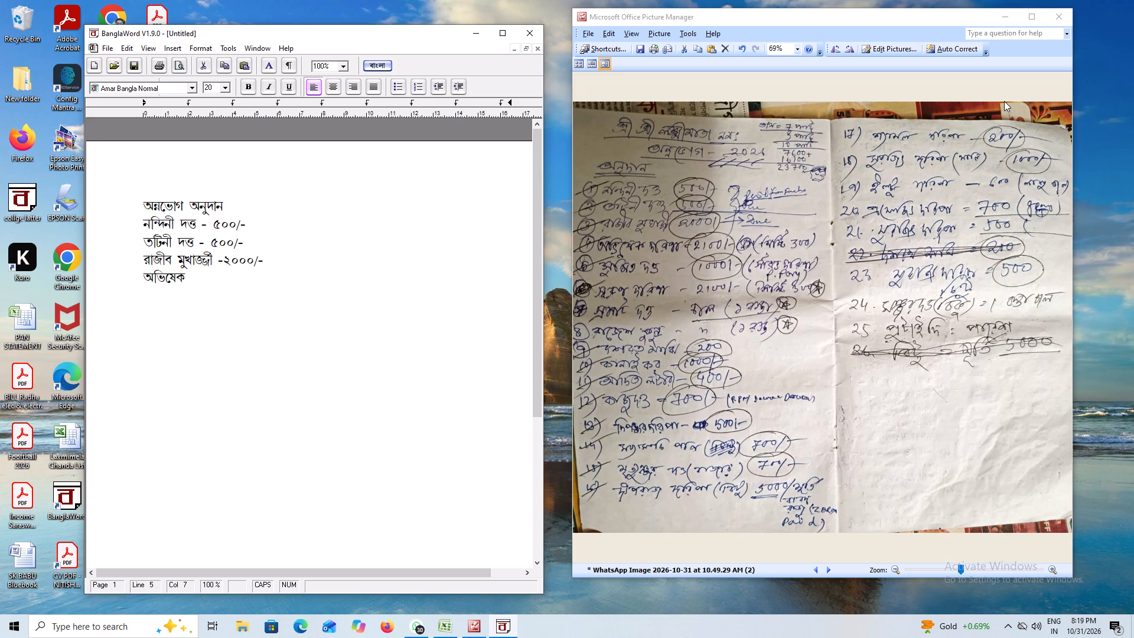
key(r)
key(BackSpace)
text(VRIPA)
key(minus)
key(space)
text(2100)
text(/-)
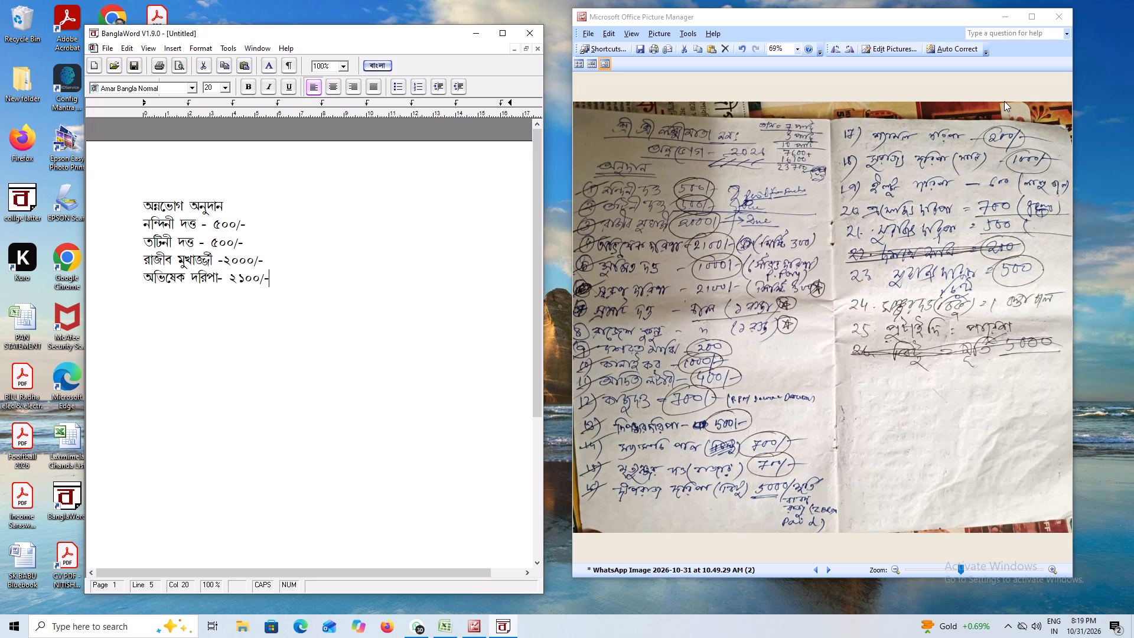
Add the handwritten list's bracketed note after the fourth donor's amount, beginning with (মিষ্টি.
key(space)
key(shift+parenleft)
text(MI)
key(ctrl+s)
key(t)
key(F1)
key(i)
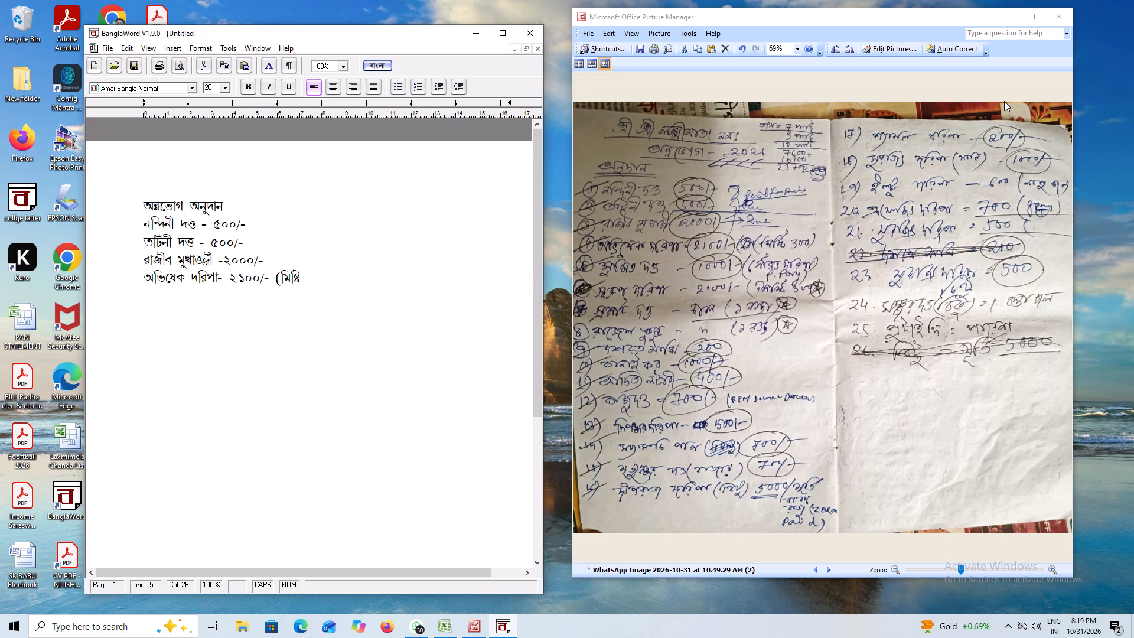
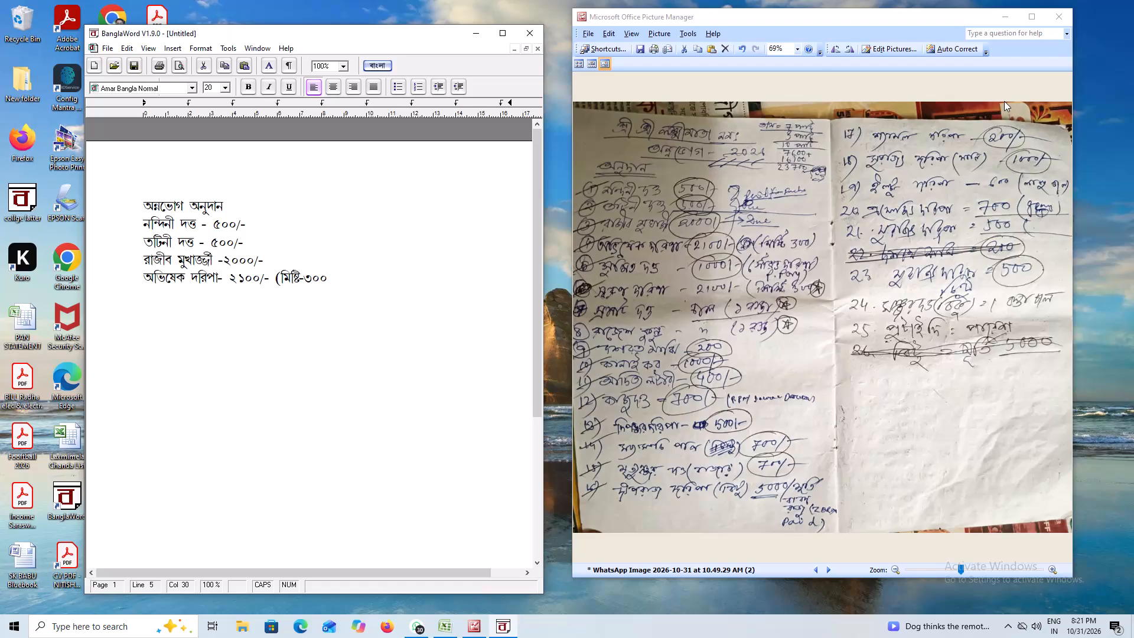
Close the bracket of the fourth donor's note.
key(shift+parenright)
Enter the fifth donor's Bengali name from the handwritten list on a new line, with the amount -১০০০/-.
key(Return)
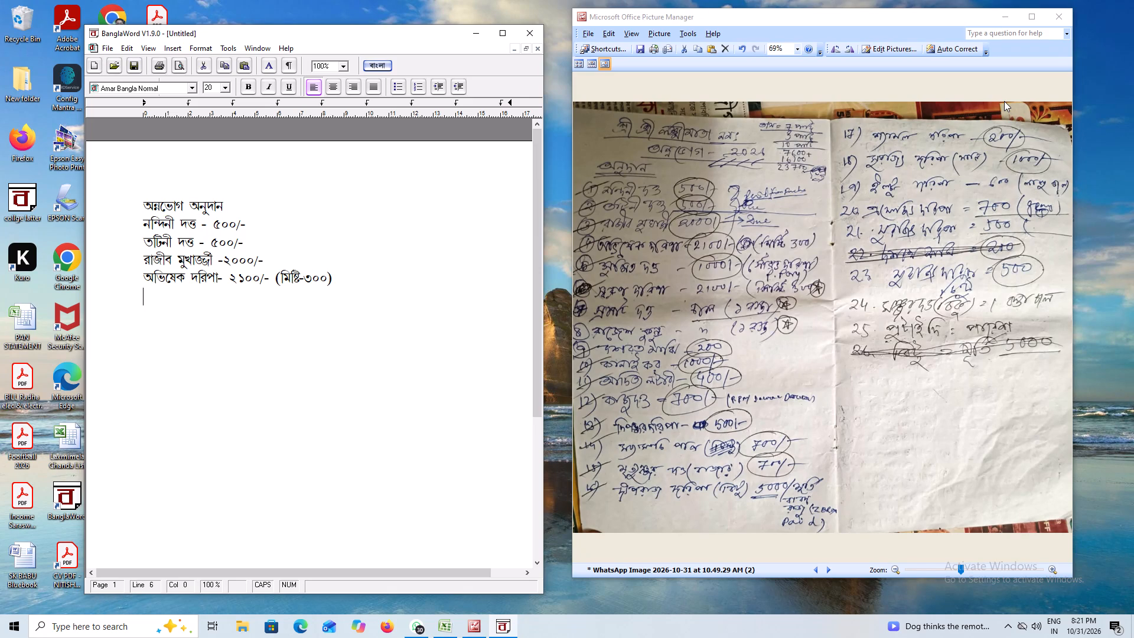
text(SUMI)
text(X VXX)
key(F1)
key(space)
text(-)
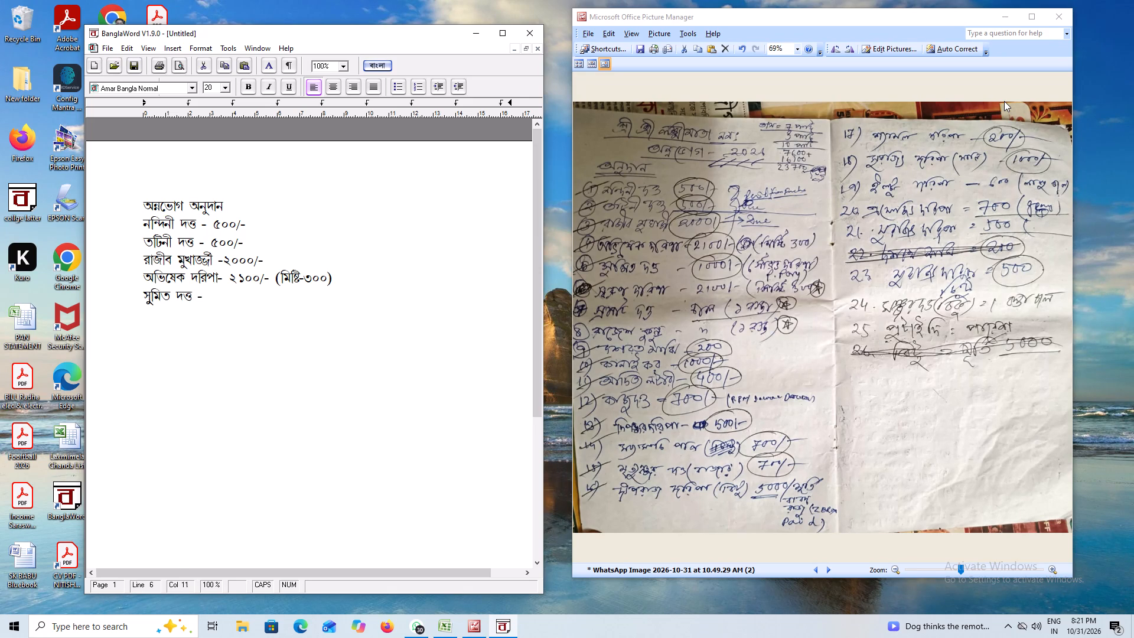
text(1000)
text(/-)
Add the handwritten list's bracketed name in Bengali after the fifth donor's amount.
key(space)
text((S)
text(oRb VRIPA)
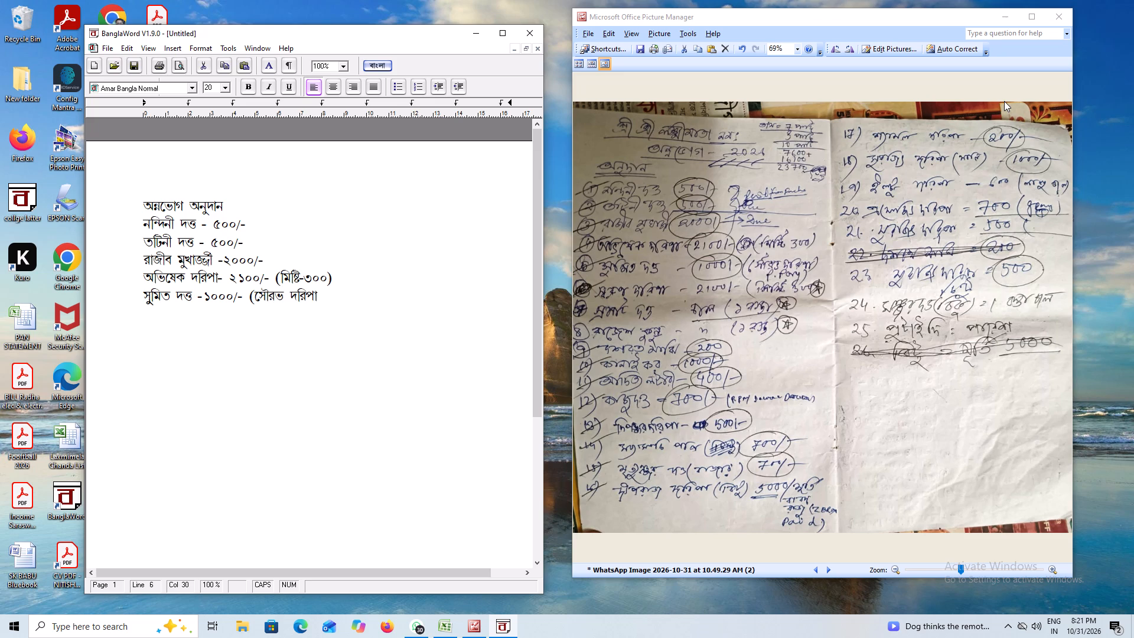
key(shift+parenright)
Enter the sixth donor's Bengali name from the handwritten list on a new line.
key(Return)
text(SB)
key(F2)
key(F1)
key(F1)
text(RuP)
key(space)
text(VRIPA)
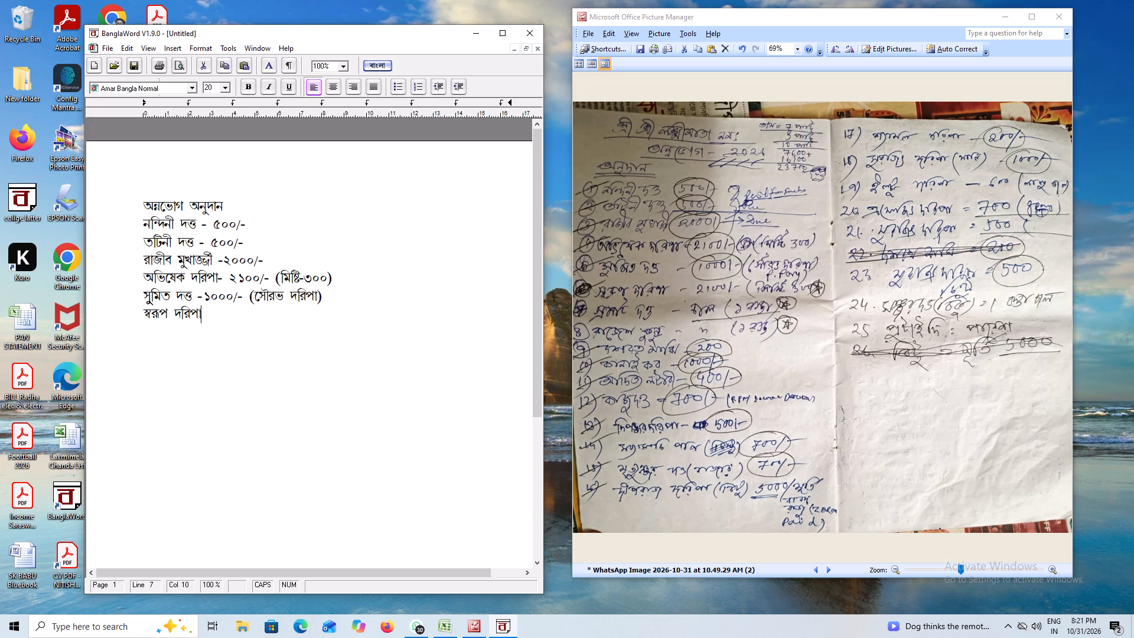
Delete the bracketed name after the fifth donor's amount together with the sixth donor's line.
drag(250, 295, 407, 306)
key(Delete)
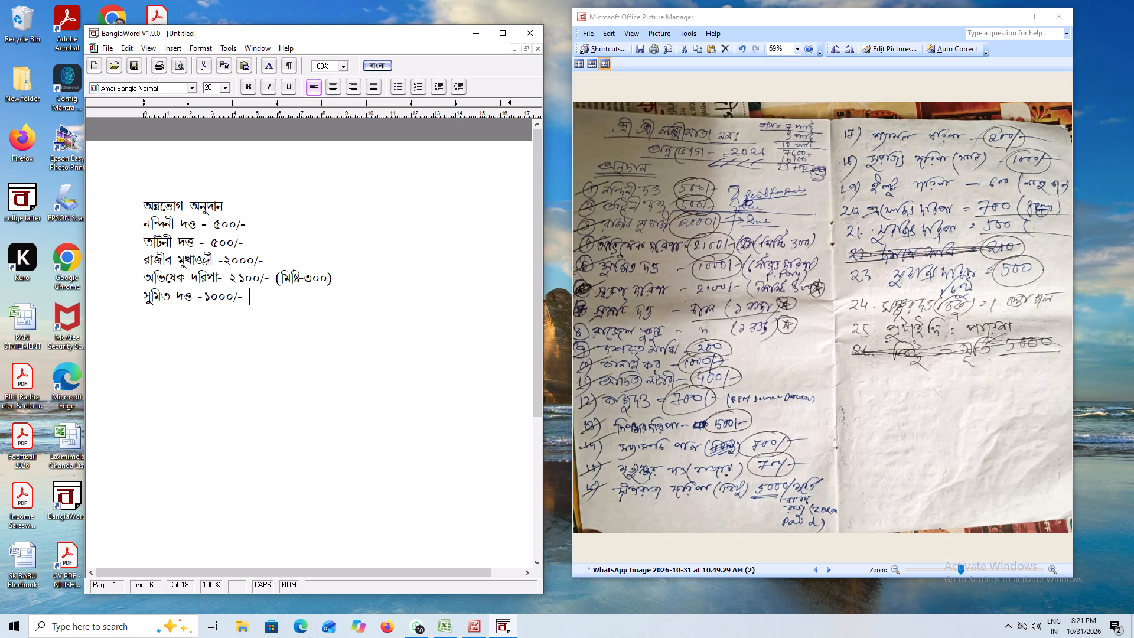
Enter the sixth donor's Bengali name from the handwritten list on a new line, with the amount -২১০০/-.
key(Return)
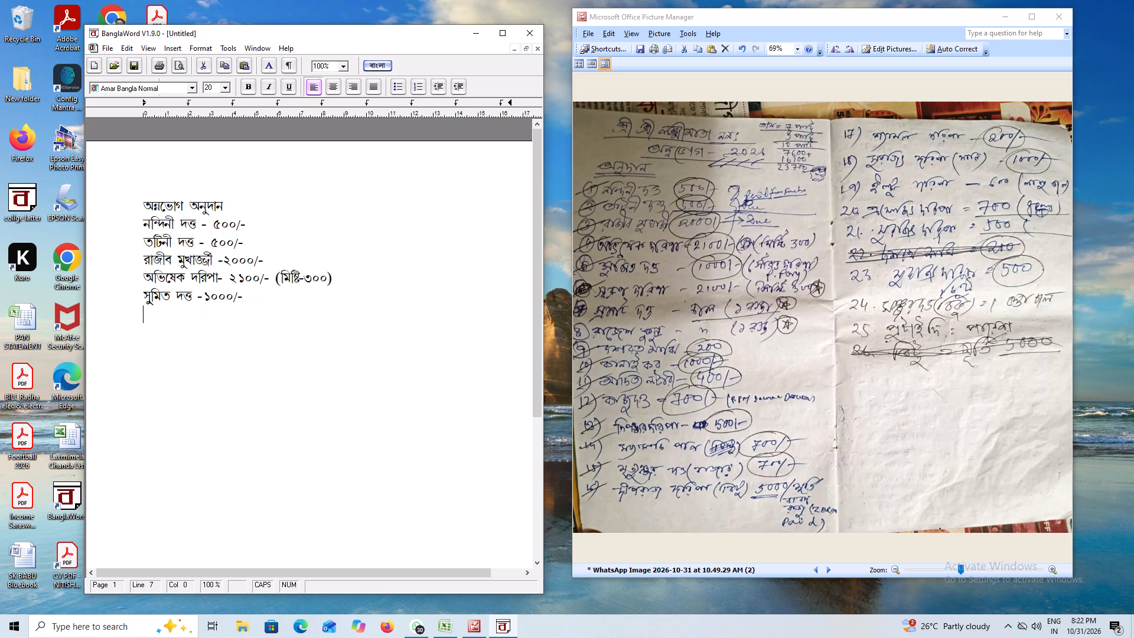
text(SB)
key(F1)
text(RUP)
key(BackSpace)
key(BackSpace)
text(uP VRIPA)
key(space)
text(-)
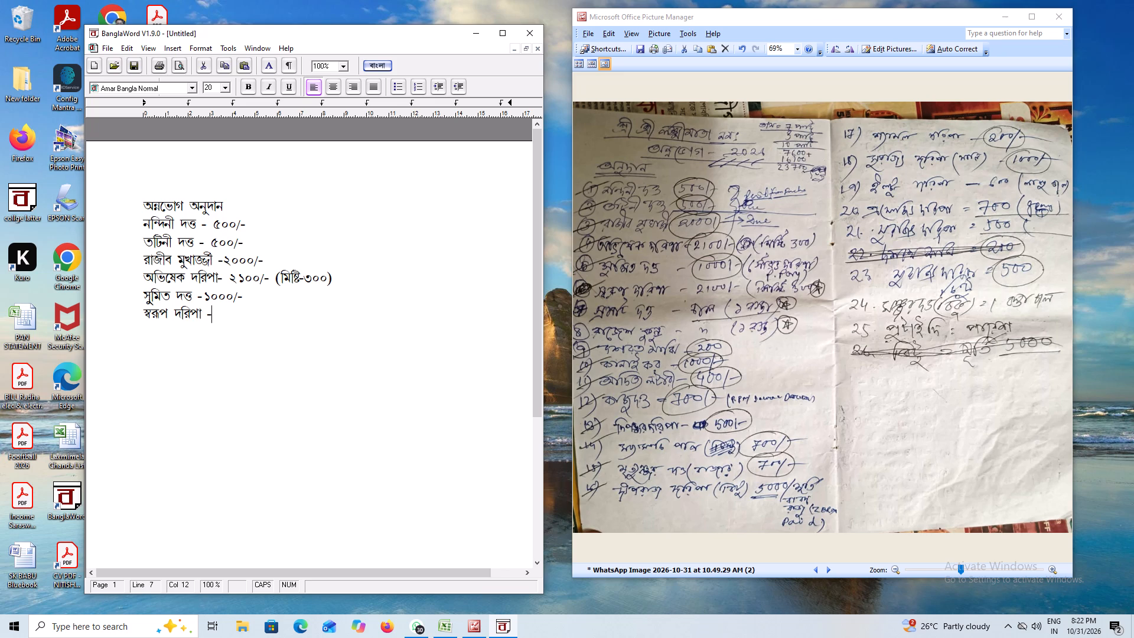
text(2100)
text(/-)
Add the bracketed note (মিষ্টি-৩০০) directly after the sixth donor's amount.
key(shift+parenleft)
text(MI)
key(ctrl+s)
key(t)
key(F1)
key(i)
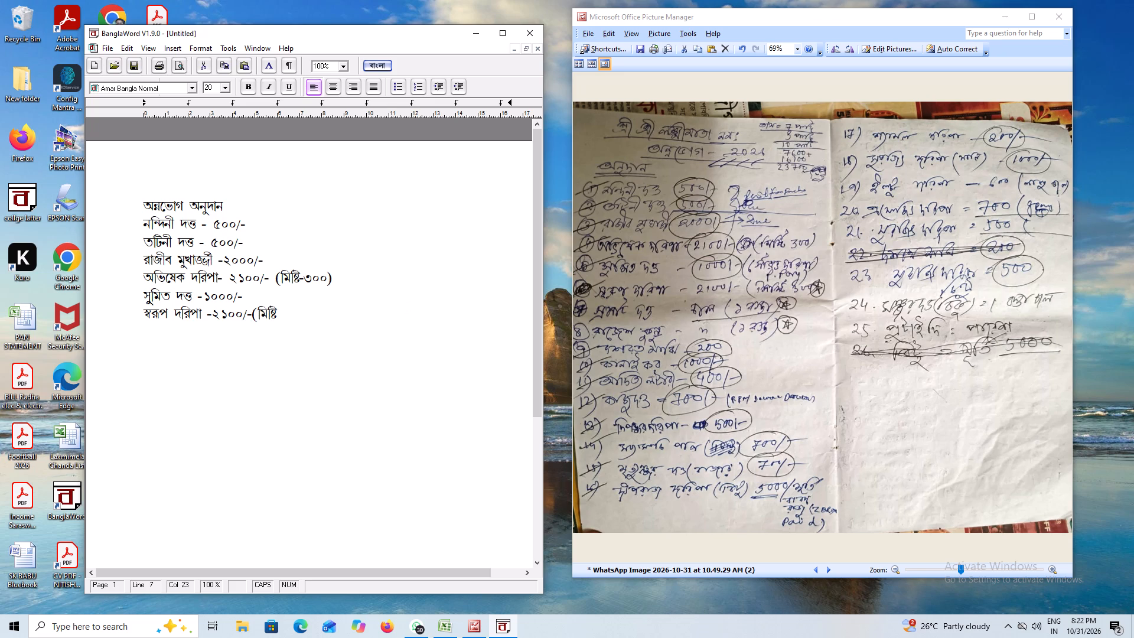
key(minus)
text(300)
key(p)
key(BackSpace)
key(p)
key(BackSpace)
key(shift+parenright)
Enter the seventh donor's Bengali name from the handwritten list on a new line.
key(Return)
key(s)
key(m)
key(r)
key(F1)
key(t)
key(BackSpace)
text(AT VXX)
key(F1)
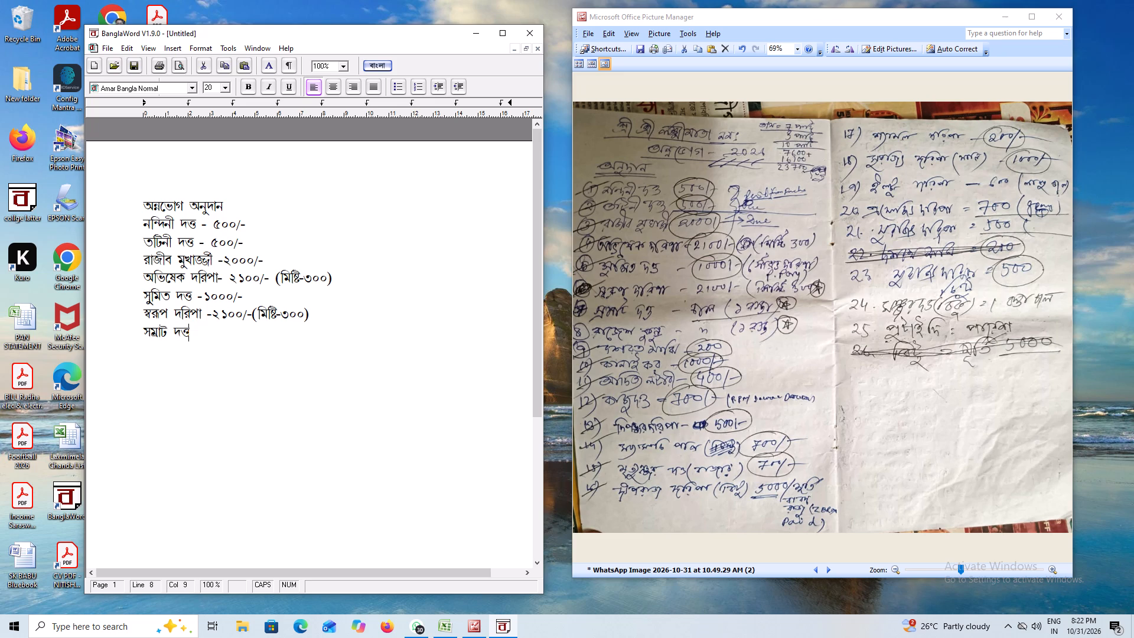
Record the seventh donor's contribution after the name as - চাল ১বস্তা.
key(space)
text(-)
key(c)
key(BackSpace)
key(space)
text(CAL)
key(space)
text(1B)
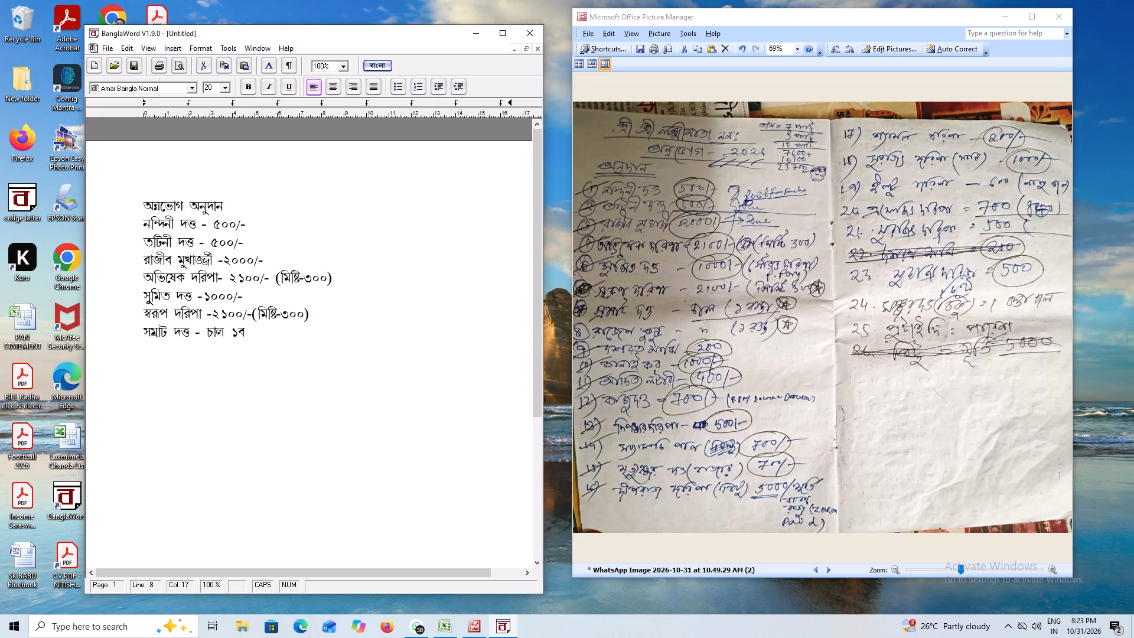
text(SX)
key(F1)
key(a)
Enter the eighth donor's Bengali name from the handwritten list on a new line.
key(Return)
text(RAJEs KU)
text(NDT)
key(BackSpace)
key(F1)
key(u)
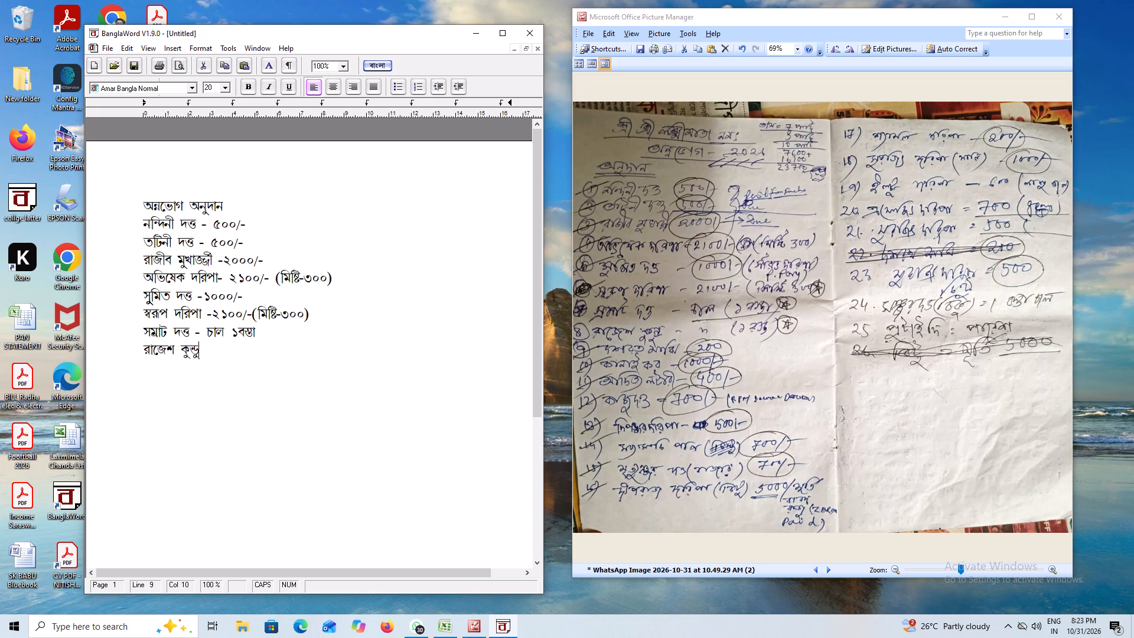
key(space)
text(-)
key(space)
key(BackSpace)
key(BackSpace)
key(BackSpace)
Add the nickname (রাজু) in brackets directly after the eighth donor's name.
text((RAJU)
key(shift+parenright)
Record the eighth donor's contribution after the bracketed nickname as -চাল ১ বস্তা.
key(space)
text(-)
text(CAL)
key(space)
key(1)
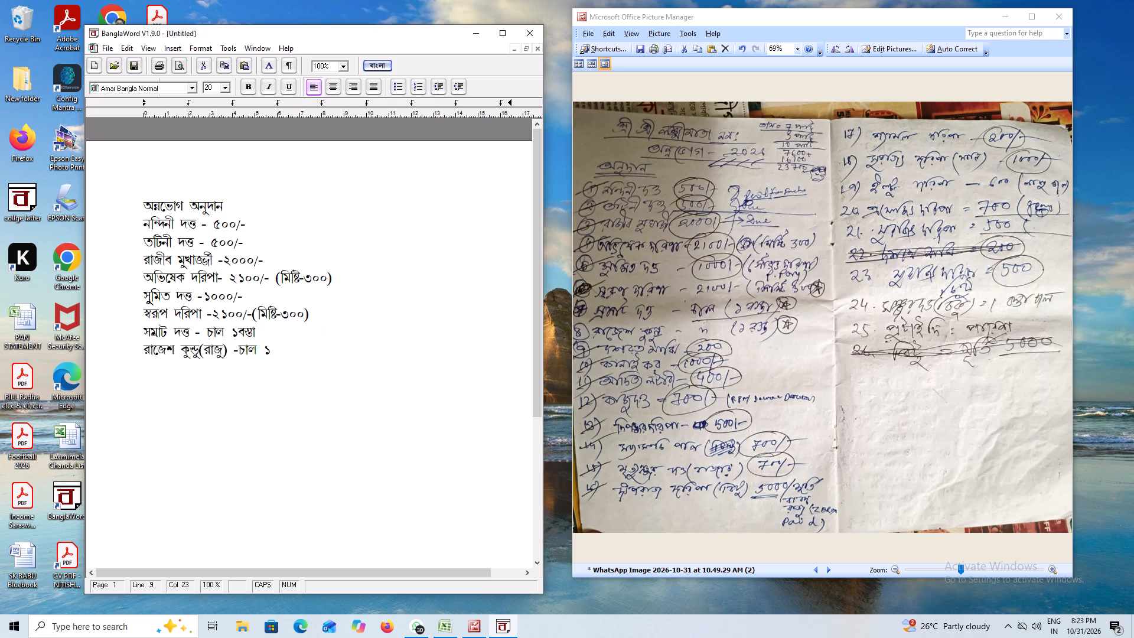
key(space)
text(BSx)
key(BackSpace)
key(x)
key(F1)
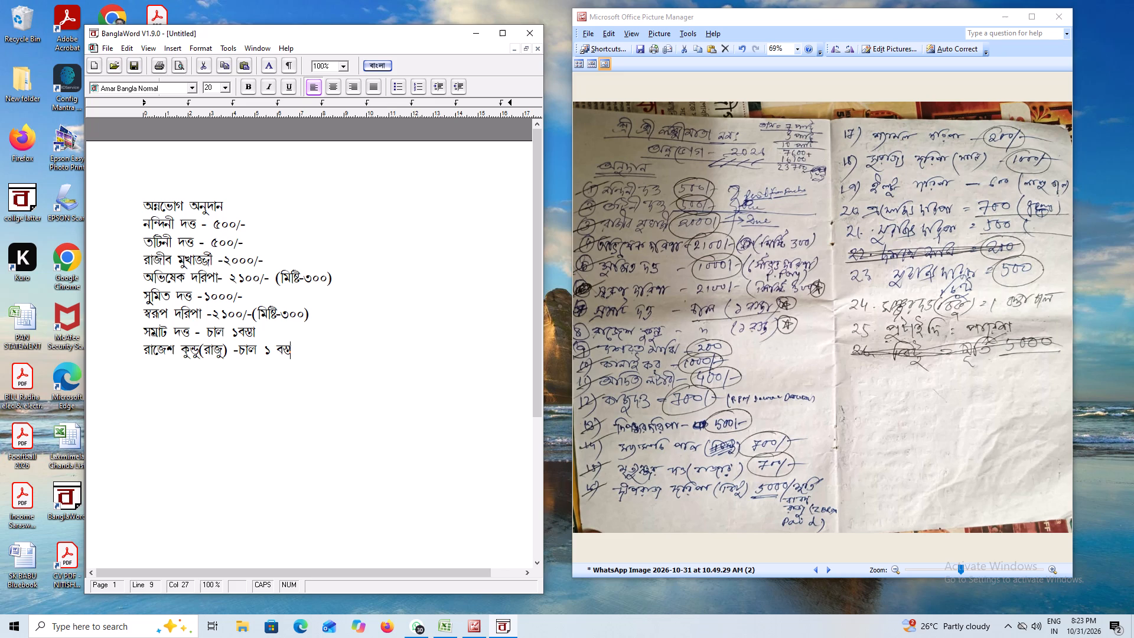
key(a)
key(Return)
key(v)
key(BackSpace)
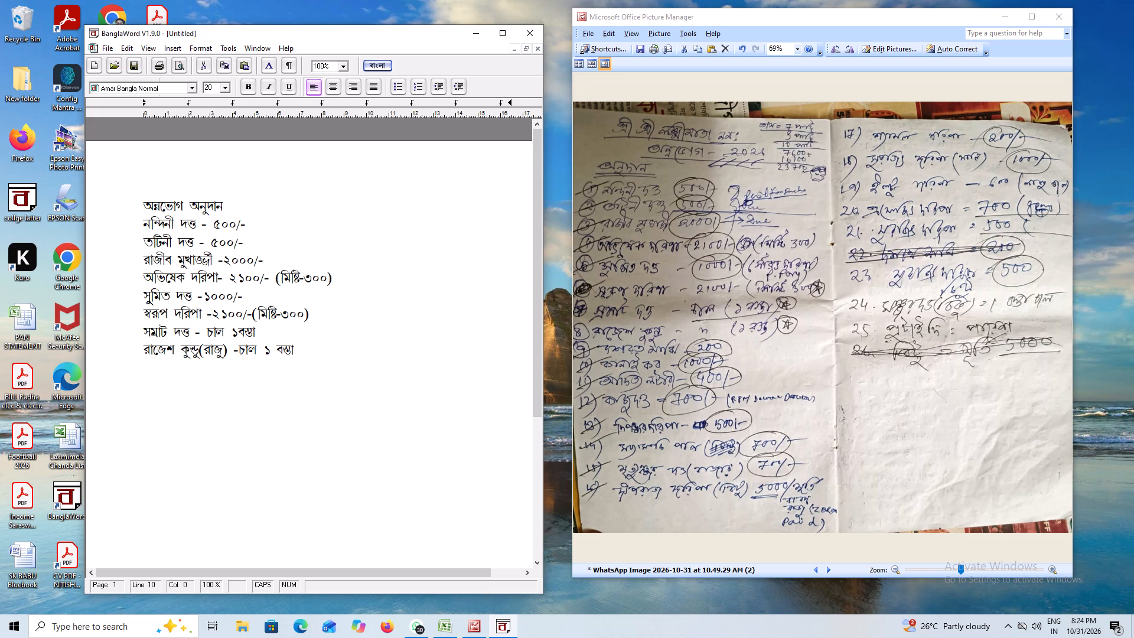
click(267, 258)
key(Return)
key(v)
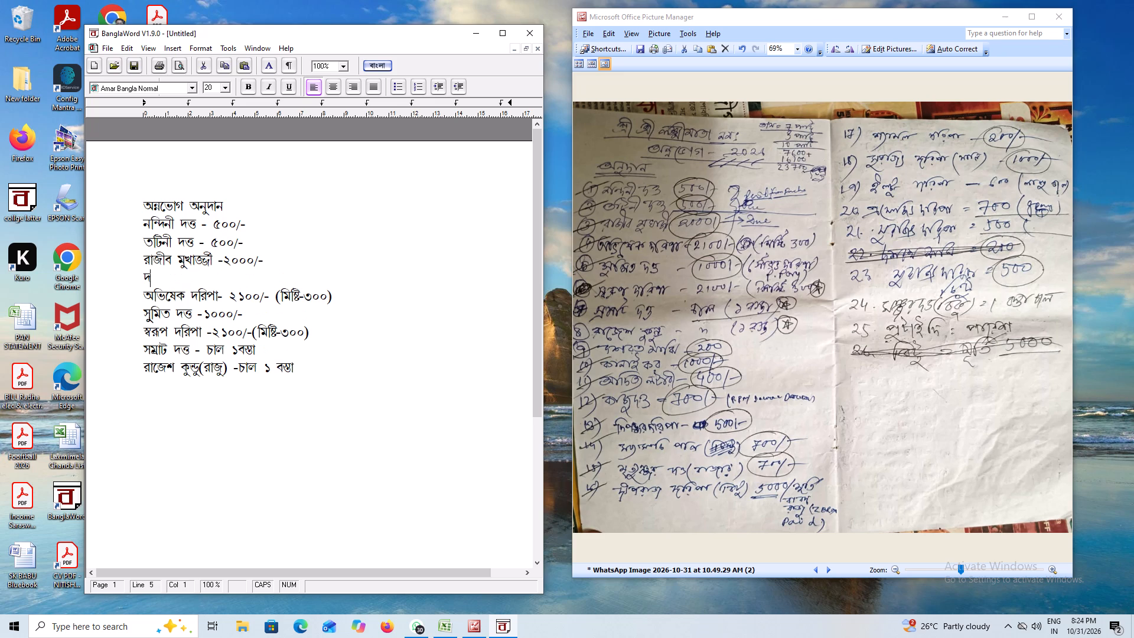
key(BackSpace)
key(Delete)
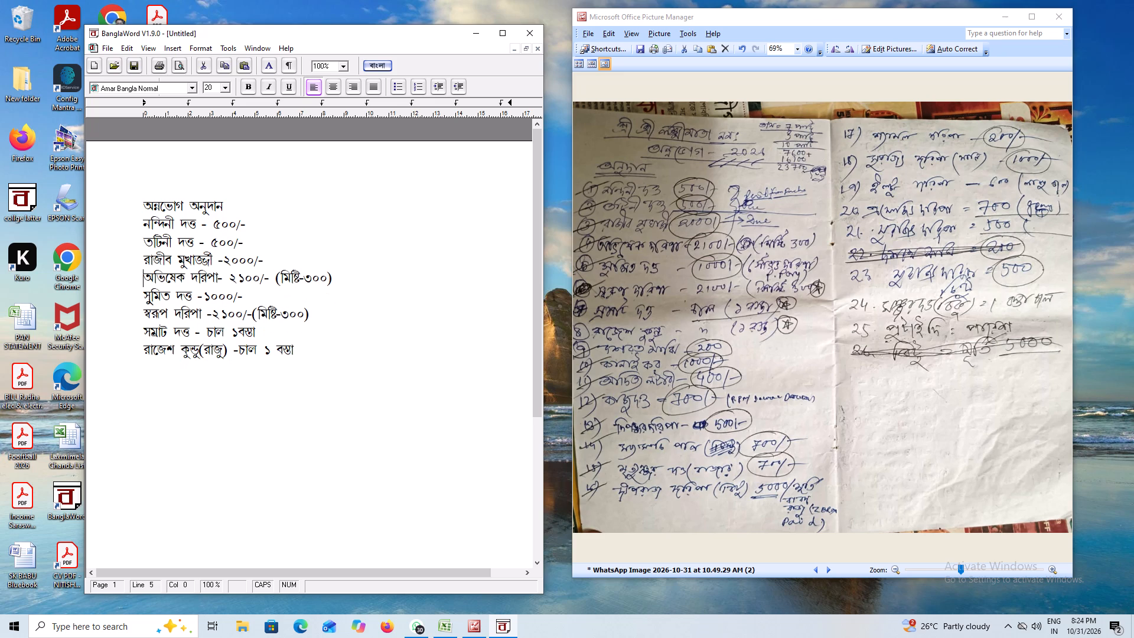
Enter the ninth donor's Bengali name from the handwritten list on a new line below the eighth donor.
click(302, 351)
key(Return)
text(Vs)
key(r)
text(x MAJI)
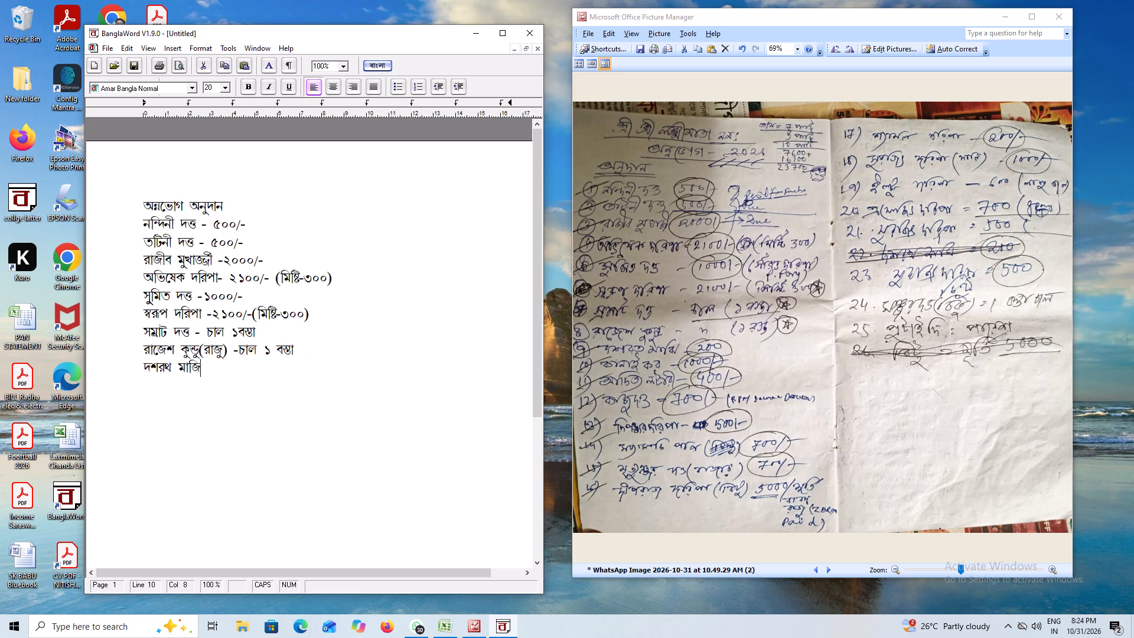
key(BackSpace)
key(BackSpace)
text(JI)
Record the ninth donor's amount after the name as - ২০০/-.
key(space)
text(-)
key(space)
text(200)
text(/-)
Add the tenth donor's line with the Bengali name from the handwritten list and the amount -১০০০/-.
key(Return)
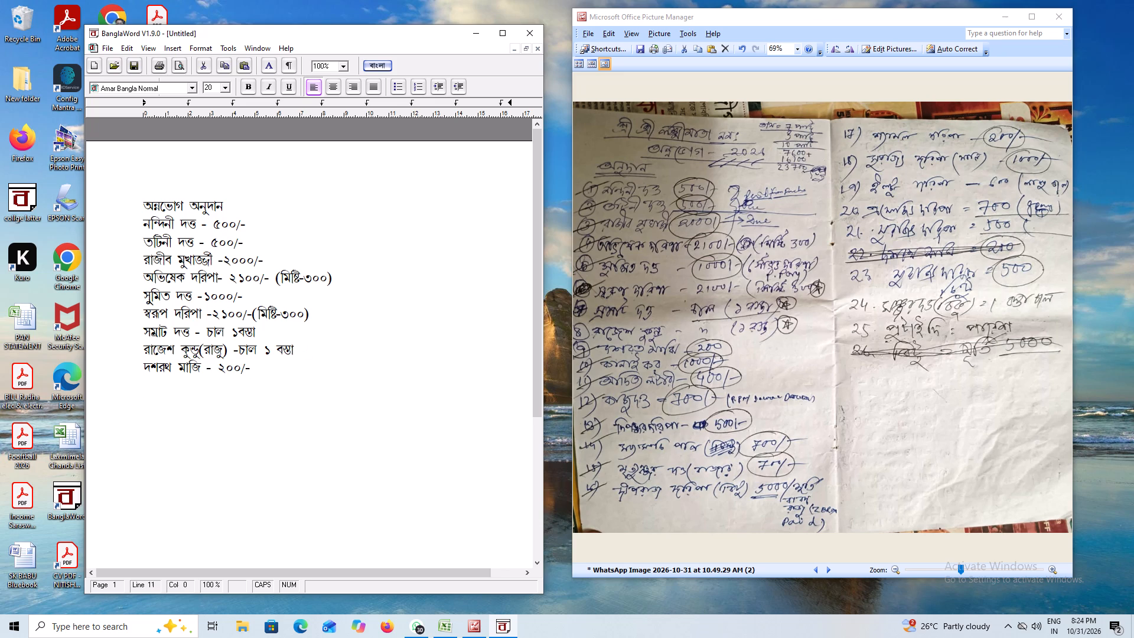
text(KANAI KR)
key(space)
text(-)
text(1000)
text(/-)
Add the eleventh entry on a new line as আদিত্য লটারী -৪০০/-.
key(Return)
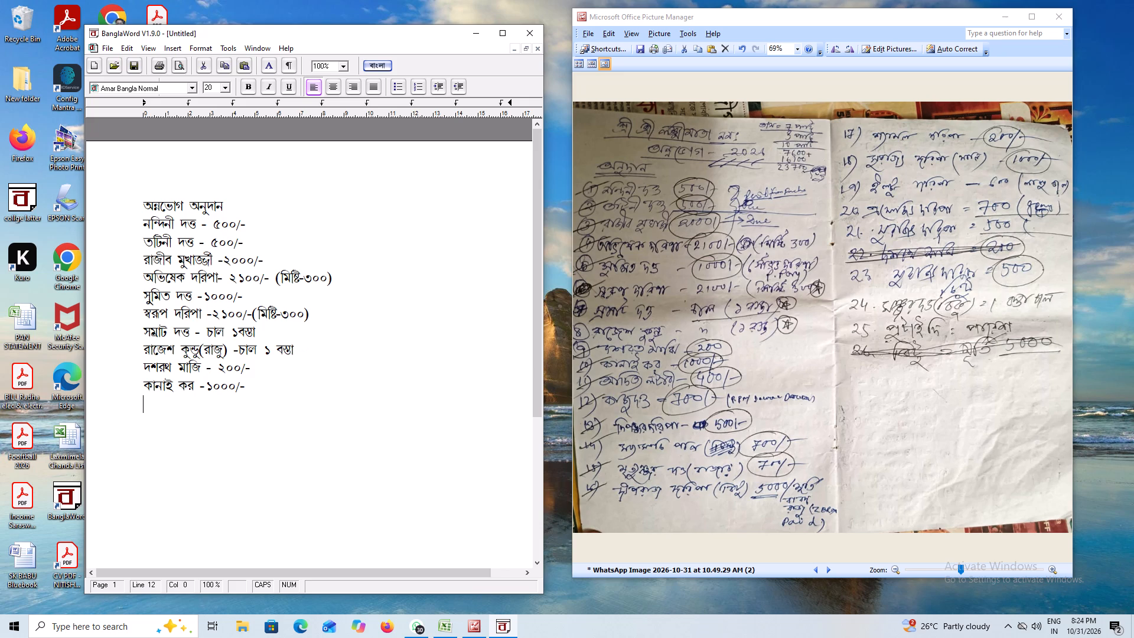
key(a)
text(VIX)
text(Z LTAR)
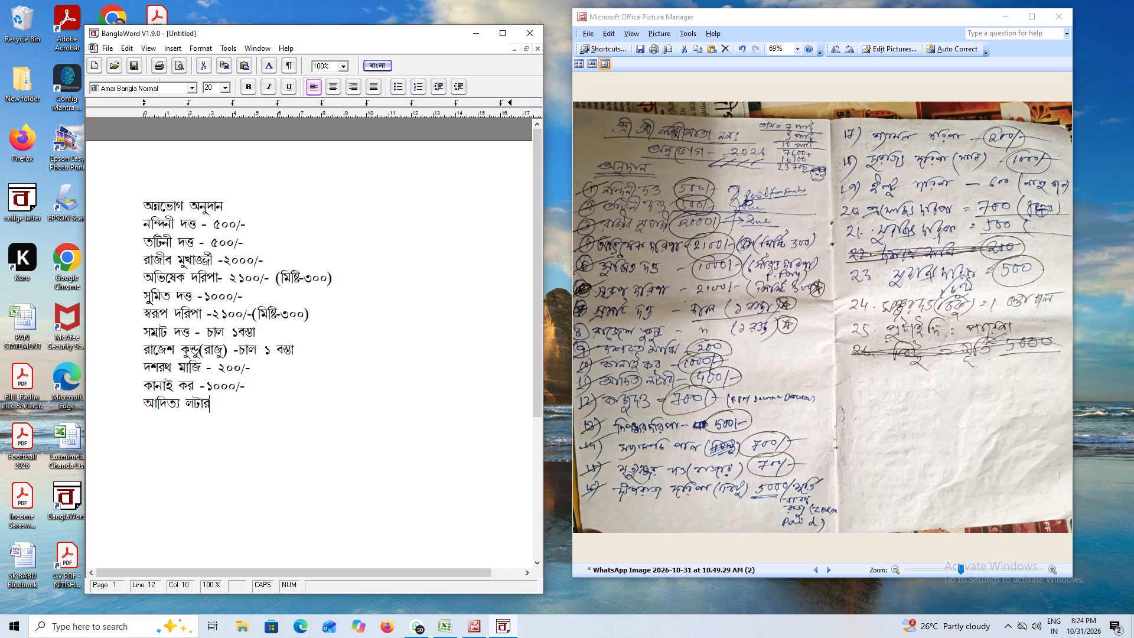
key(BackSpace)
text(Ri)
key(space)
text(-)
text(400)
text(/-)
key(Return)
Replace the word আদিত্য with শ্রীদূর্গা in the eleventh entry, before লটারী.
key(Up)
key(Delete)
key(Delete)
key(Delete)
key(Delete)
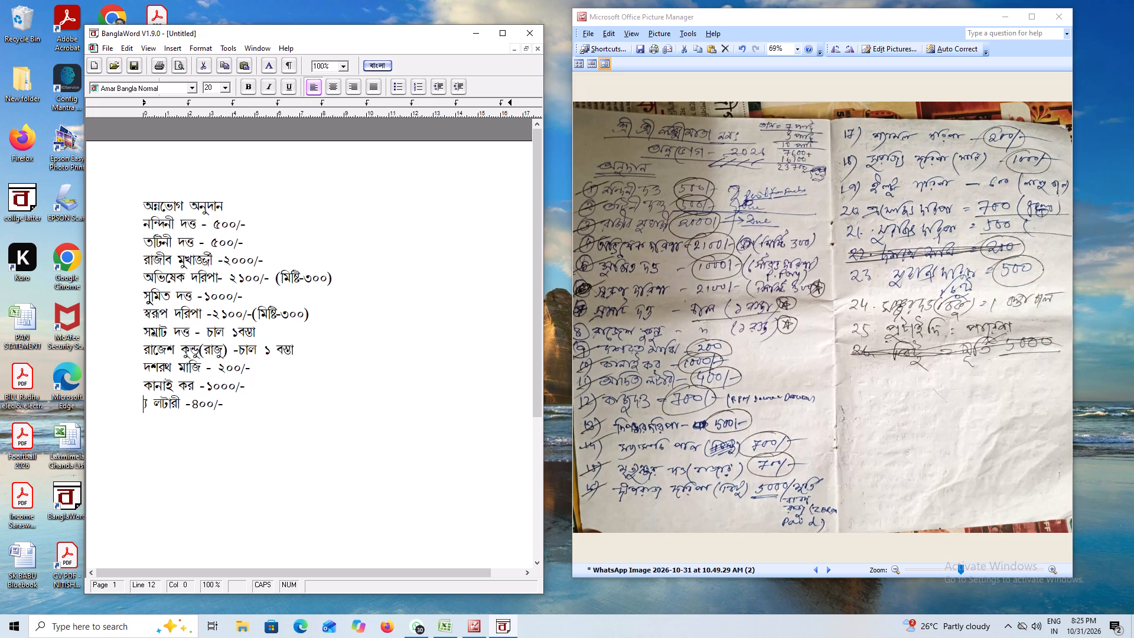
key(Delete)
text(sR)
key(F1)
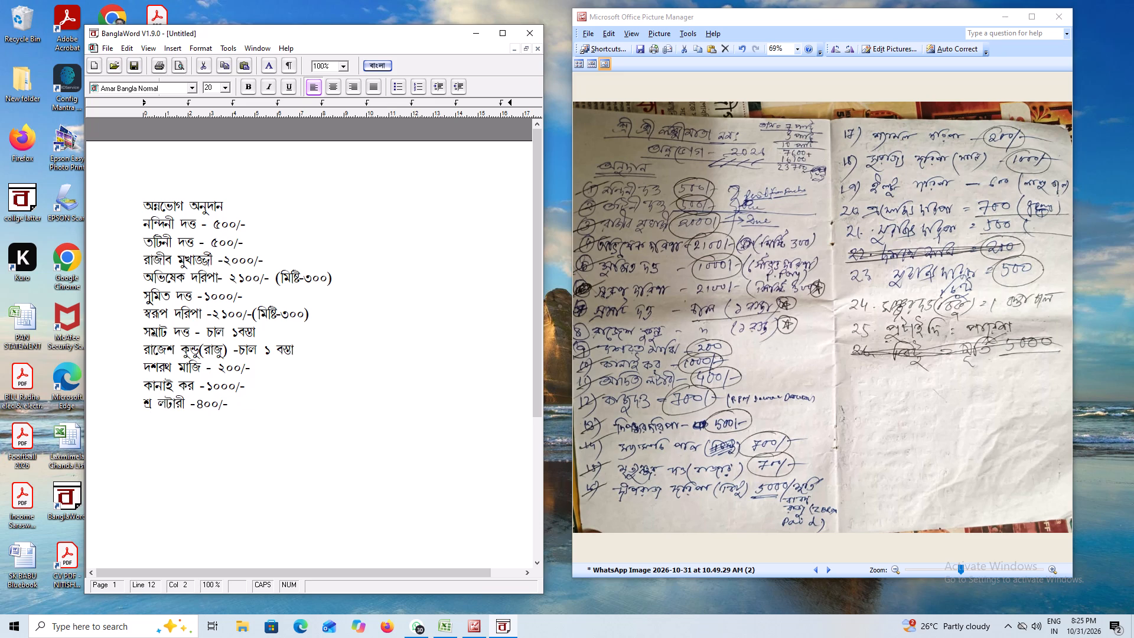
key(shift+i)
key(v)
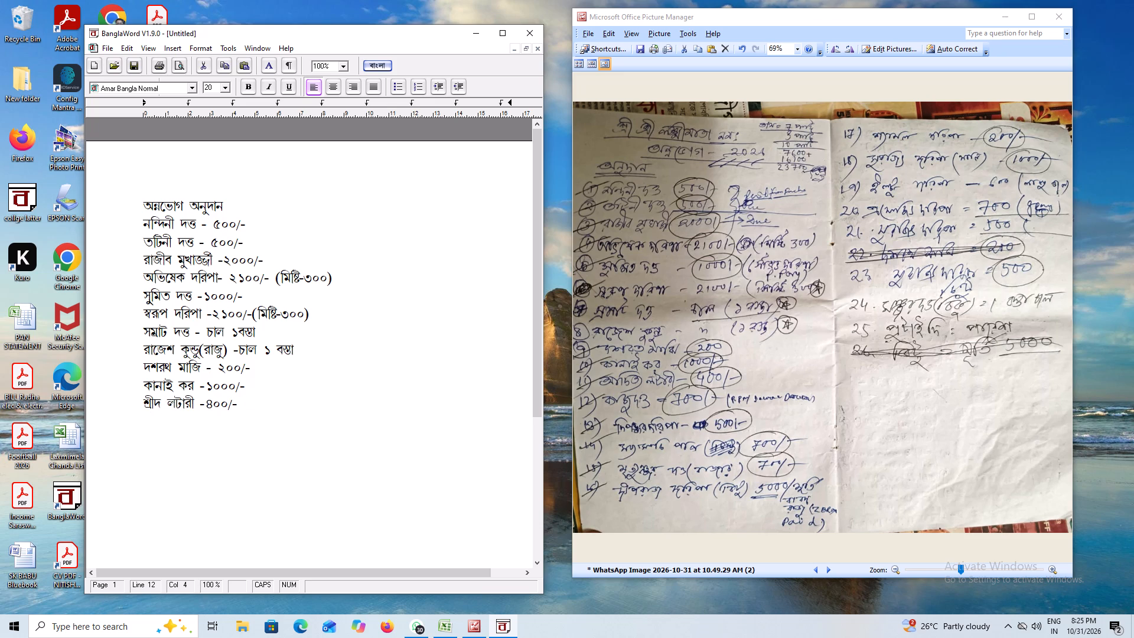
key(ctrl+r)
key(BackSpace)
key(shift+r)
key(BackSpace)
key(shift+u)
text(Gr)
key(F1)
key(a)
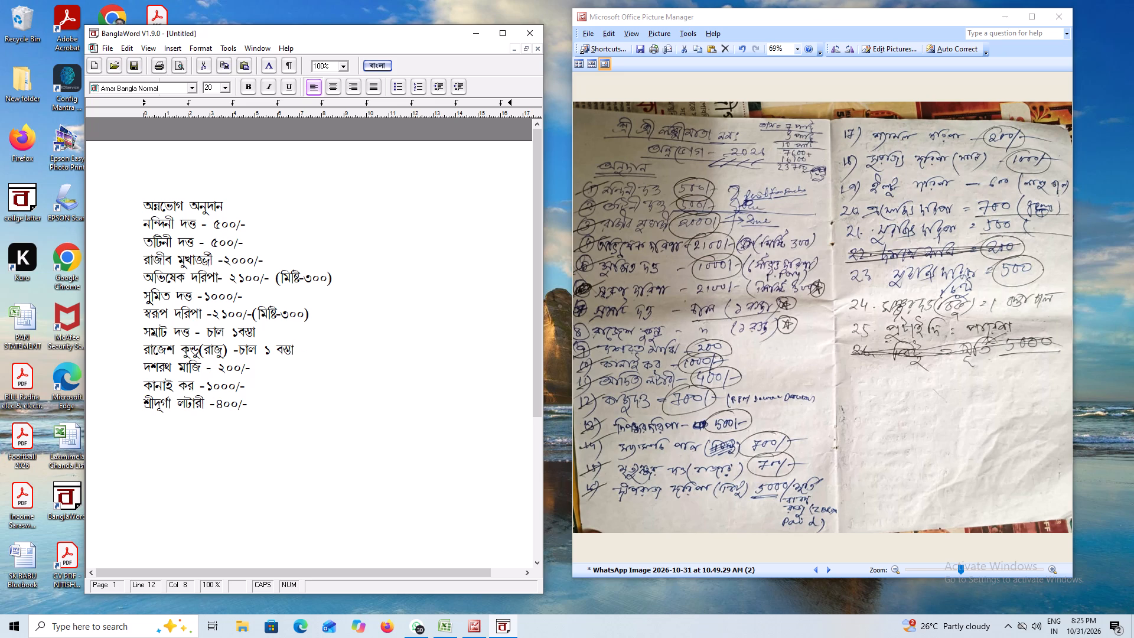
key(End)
Enter the twelfth donor's Bengali name from the handwritten list on a new line.
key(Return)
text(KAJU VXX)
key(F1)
Complete the twelfth donor's line with the amount -৭০০/- and start a new line.
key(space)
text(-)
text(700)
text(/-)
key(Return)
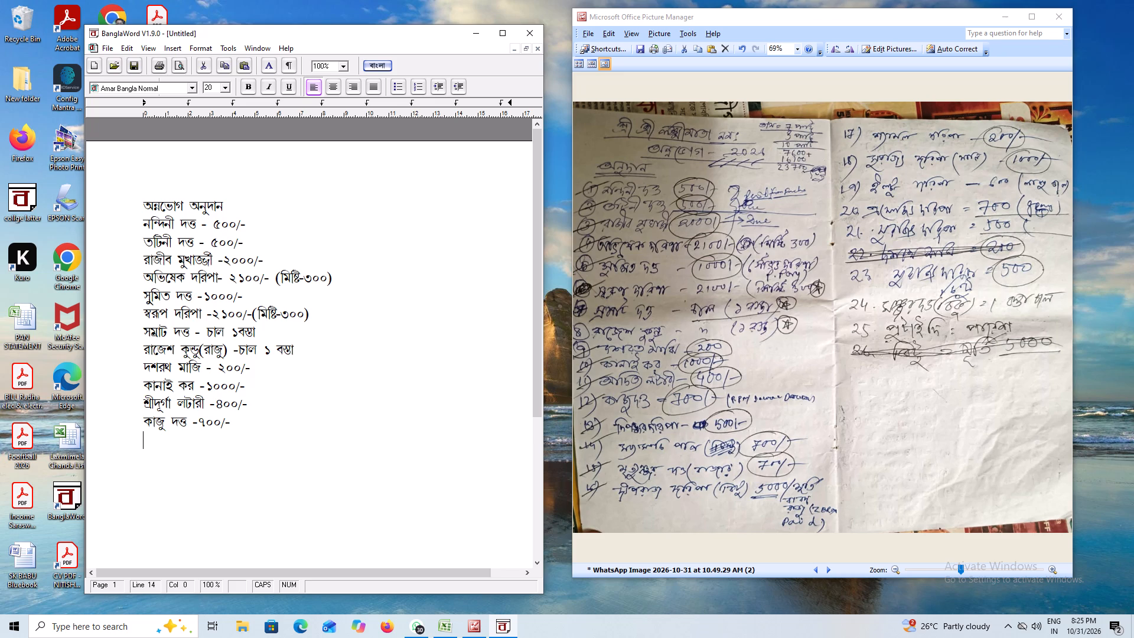
Add the thirteenth donor's line with the Bengali name from the handwritten list and the amount - ৫০০/-.
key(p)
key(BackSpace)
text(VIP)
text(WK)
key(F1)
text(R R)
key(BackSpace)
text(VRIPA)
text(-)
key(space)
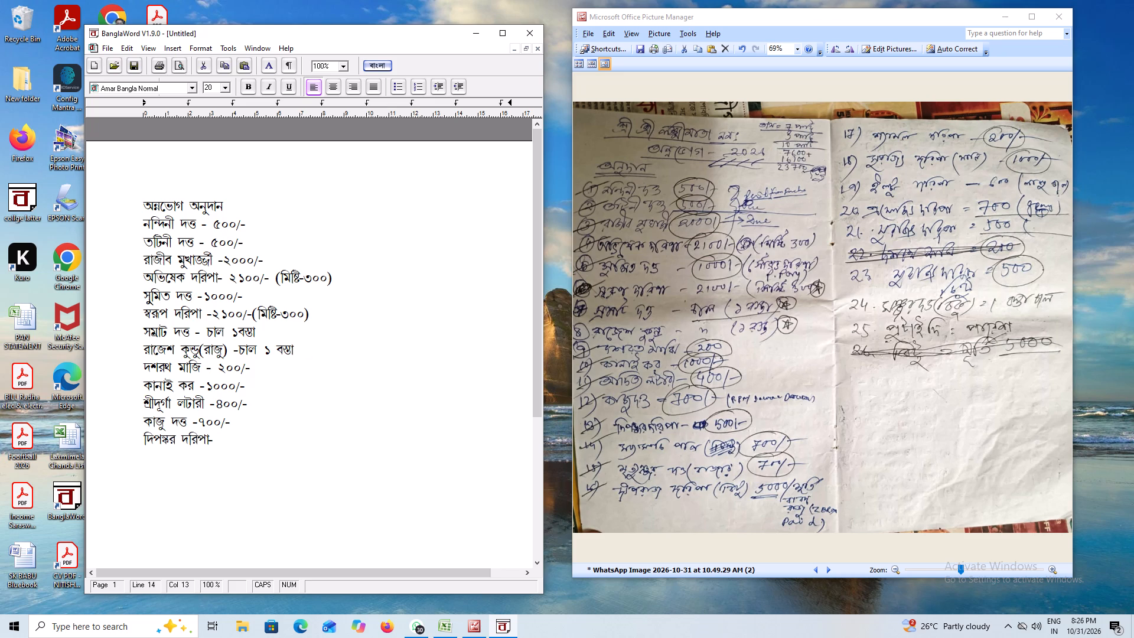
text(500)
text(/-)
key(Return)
Add the fourteenth donor's line with the Bengali name, omitting the bracketed note, and the amount - ৭০০/-.
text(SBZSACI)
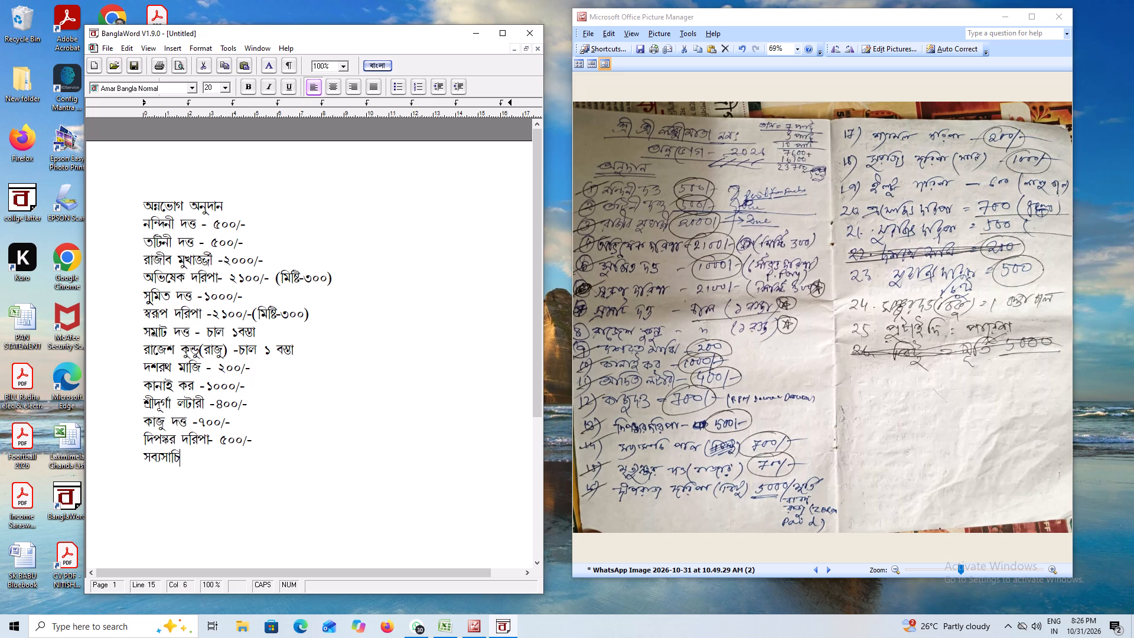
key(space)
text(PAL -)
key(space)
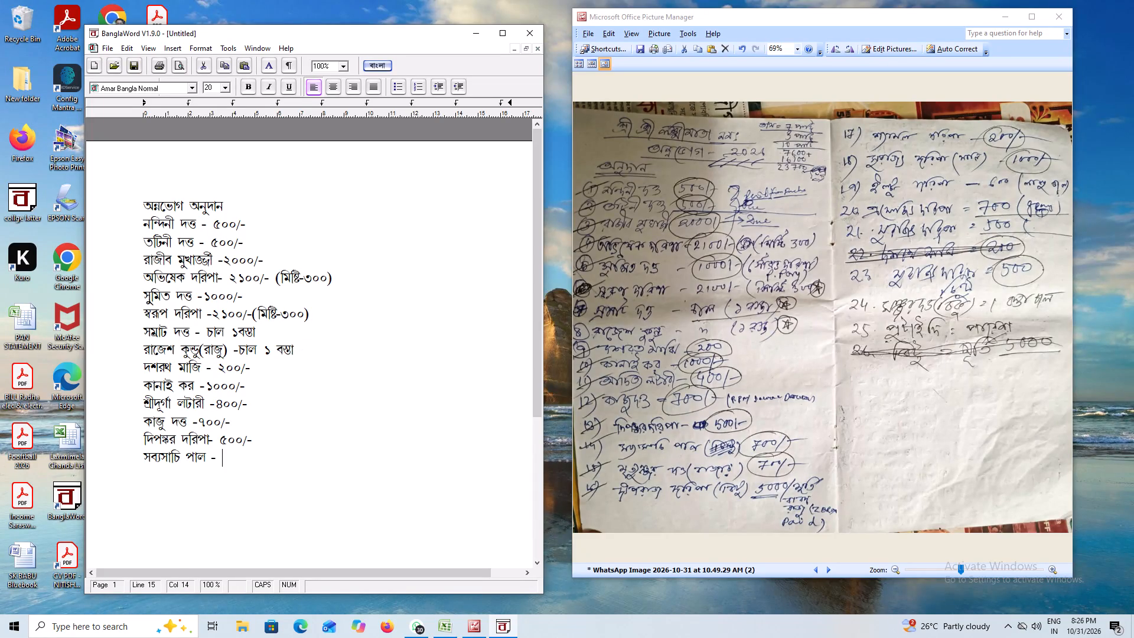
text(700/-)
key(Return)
Add the fifteenth donor's line with the Bengali name, omitting the bracketed note, and the amount -৭০০/-.
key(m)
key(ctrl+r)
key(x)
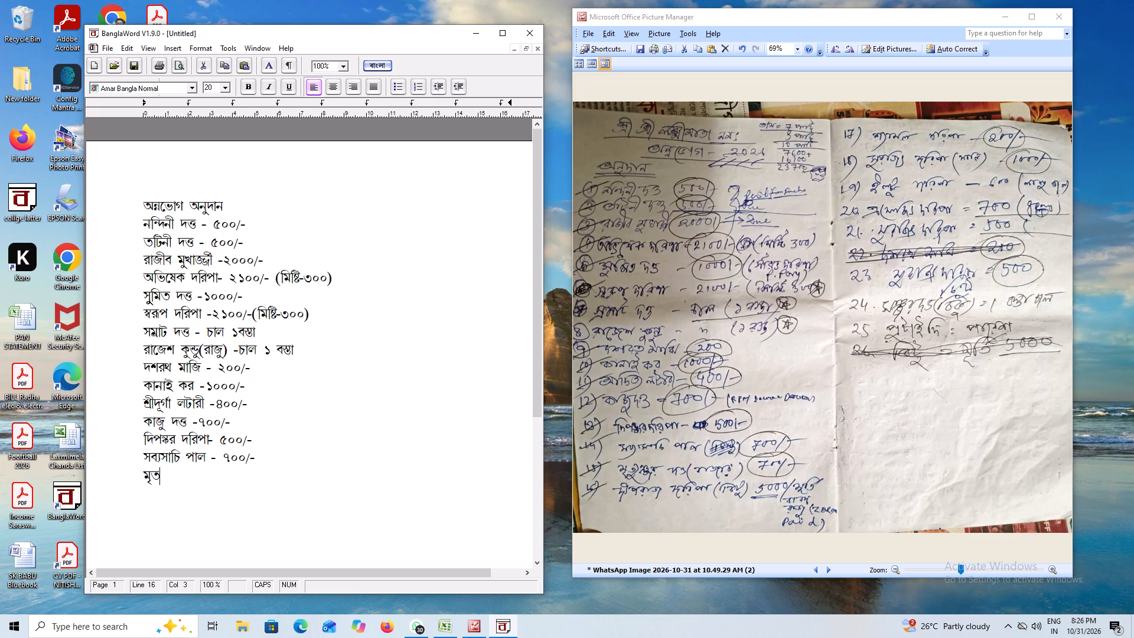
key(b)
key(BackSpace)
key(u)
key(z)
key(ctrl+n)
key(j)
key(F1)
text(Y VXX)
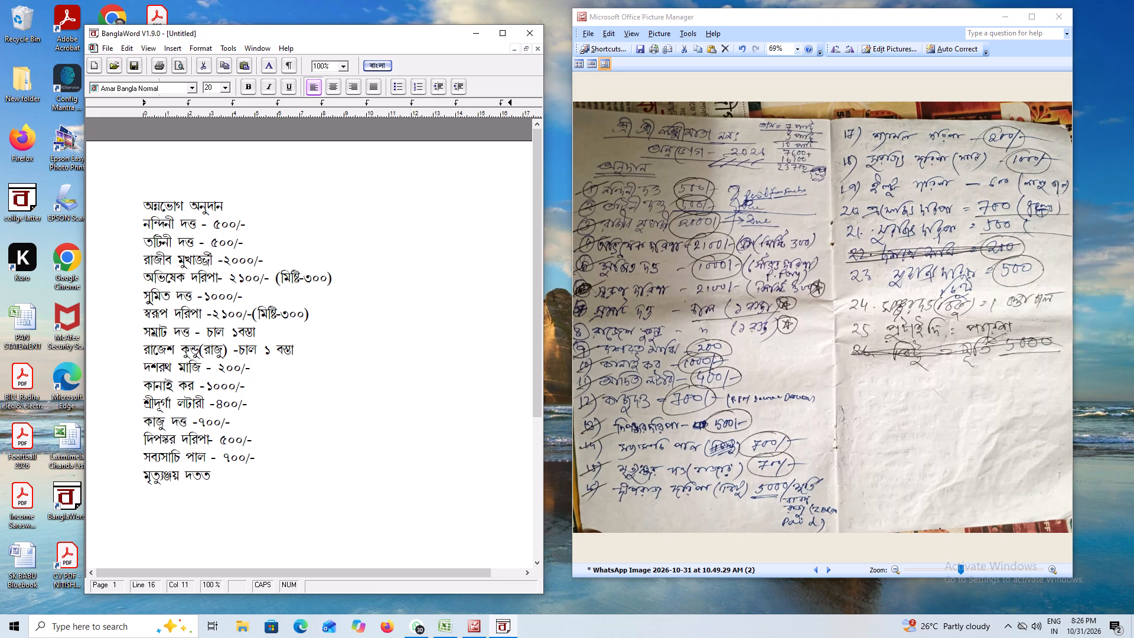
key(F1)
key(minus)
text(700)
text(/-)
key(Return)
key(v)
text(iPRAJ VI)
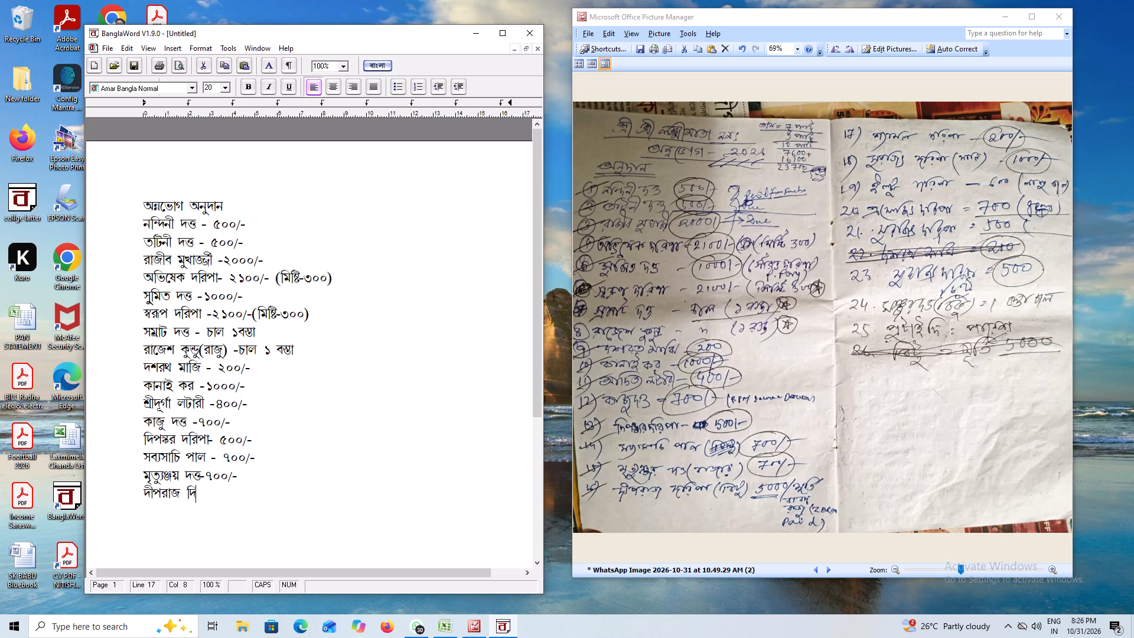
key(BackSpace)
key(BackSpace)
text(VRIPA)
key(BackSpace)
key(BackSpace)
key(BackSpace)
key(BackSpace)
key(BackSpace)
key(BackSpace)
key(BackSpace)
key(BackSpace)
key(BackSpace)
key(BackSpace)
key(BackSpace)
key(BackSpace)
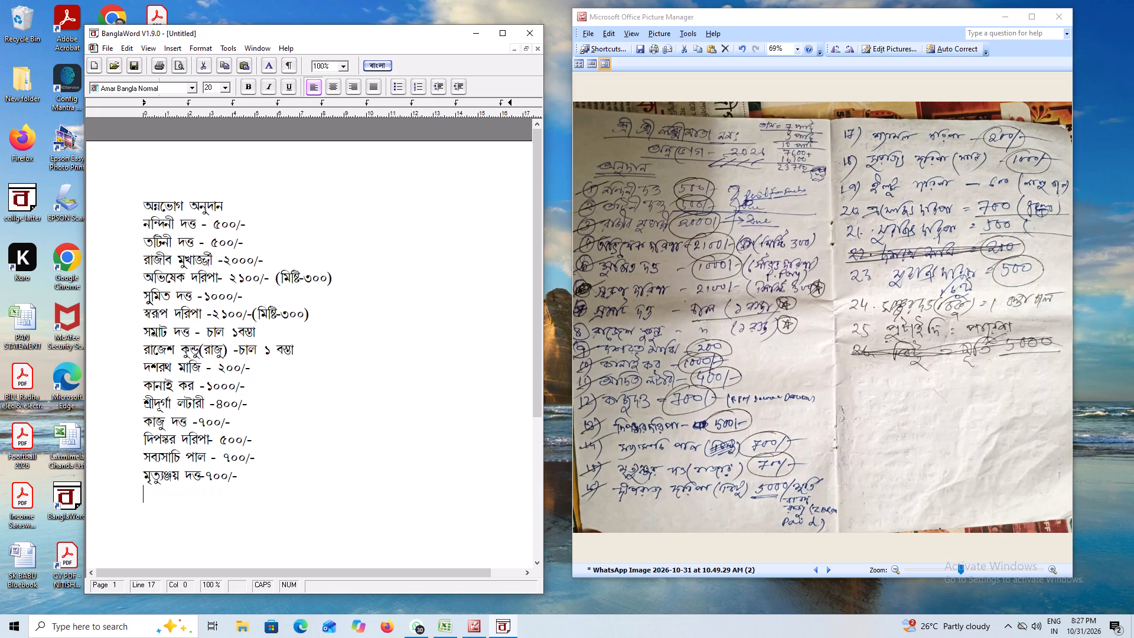
Add the line for handwritten entry 17 with the donor's Bengali name and the amount - ২০০/-.
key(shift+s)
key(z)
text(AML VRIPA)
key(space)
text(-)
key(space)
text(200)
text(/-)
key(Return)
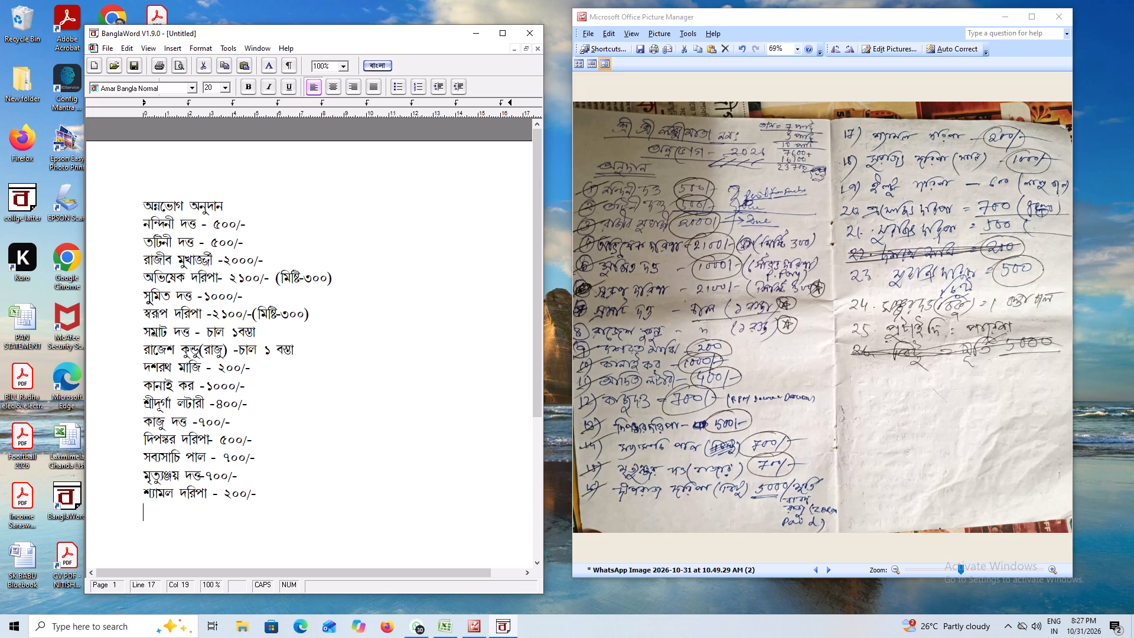
Add the line for handwritten entry 18 with the donor's Bengali name and the amount -১০০০/-.
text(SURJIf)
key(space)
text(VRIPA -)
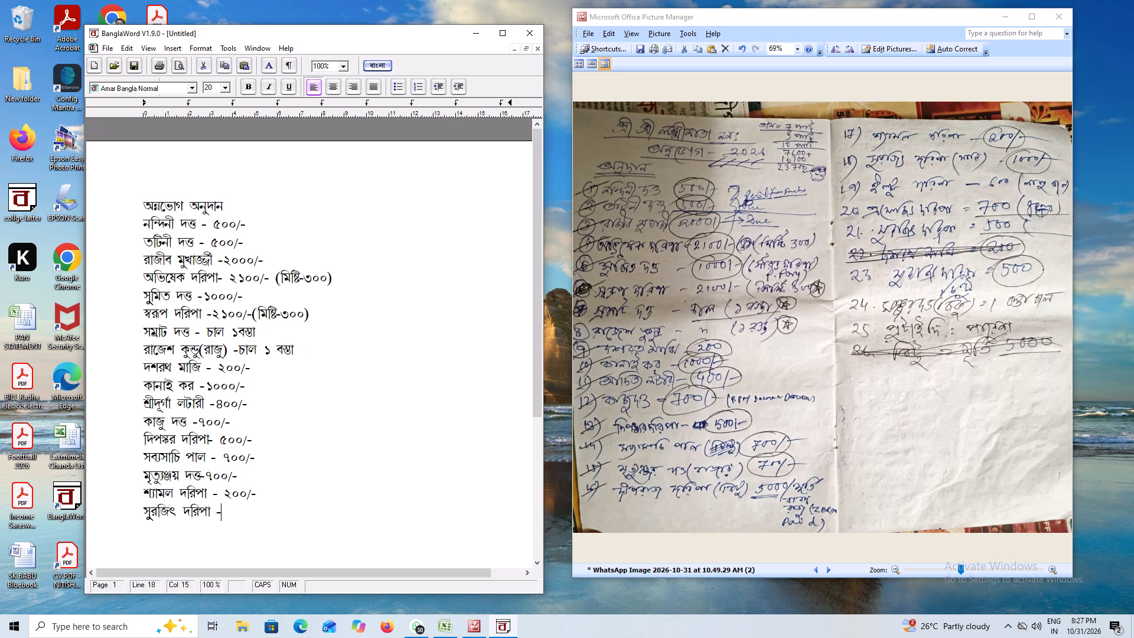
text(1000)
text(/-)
Insert the bracketed nickname (সানি) after the donor's name in entry 18, before the amount, and start a new line.
double_click(210, 511)
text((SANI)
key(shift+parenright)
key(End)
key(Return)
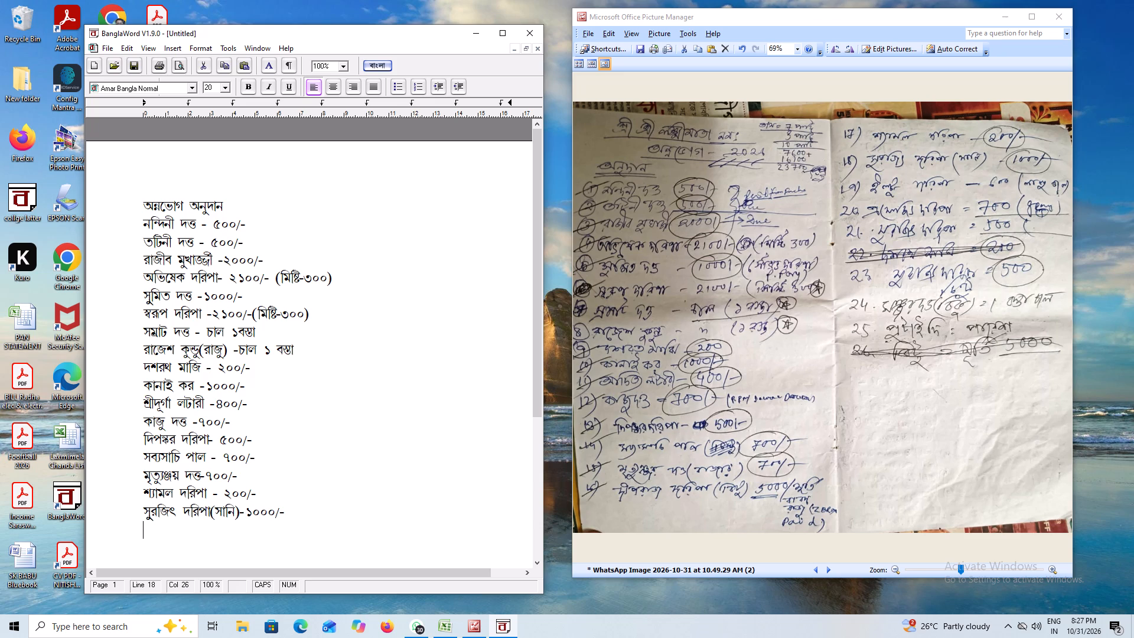
Add the line for handwritten entry 19 with the donor's Bengali name and the amount - ৬০০/-.
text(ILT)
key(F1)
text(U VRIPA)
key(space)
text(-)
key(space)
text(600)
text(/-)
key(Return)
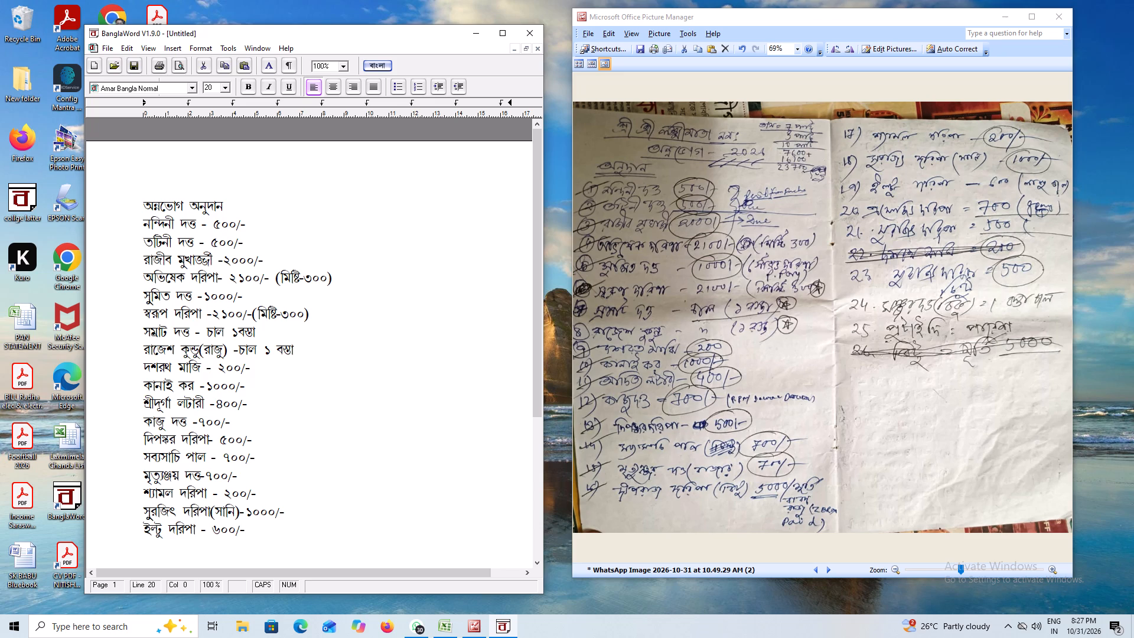
Add the line for handwritten entry 20 with the donor's Bengali name and the amount - ৭০০/-.
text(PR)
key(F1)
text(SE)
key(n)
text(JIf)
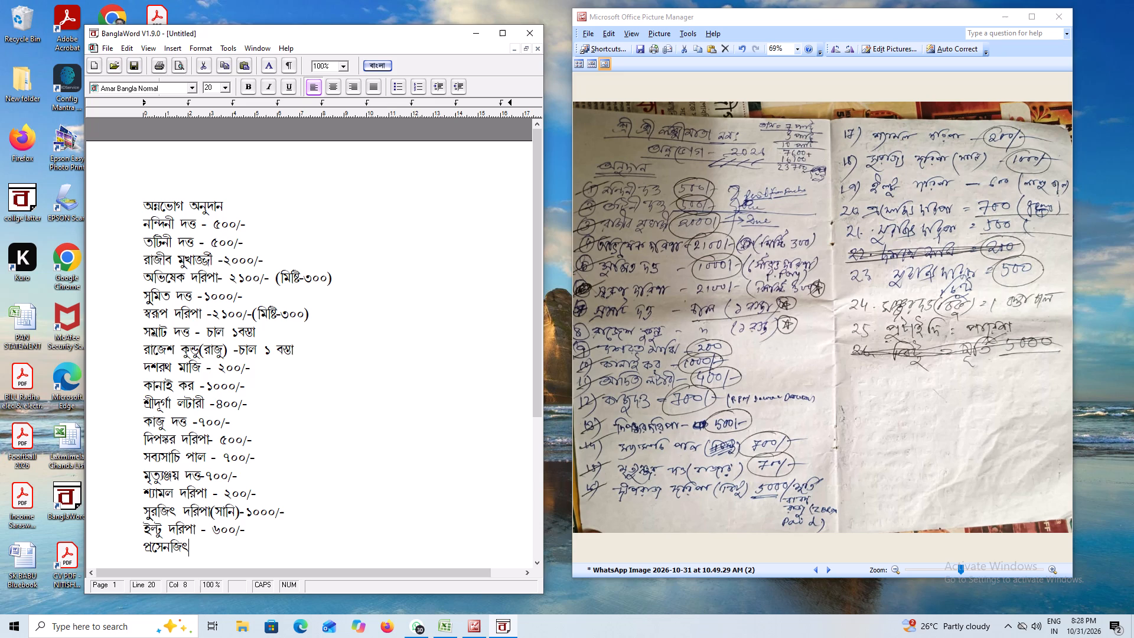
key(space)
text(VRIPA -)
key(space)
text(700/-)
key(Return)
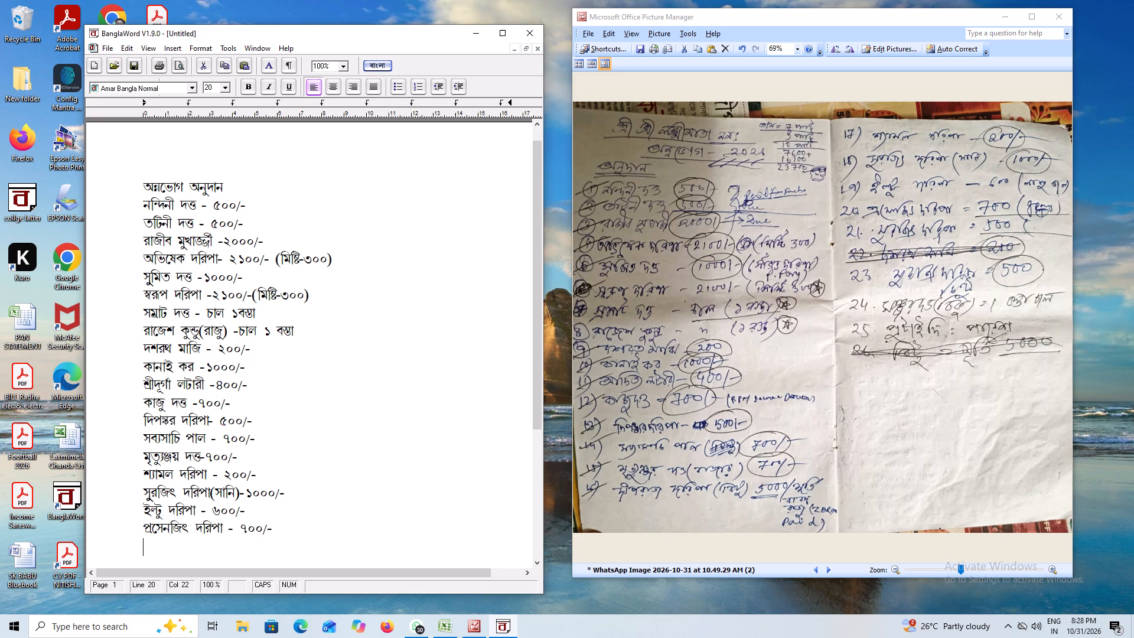
Add the line for handwritten entry 21 with the donor's Bengali name and the amount - ৫০০/-.
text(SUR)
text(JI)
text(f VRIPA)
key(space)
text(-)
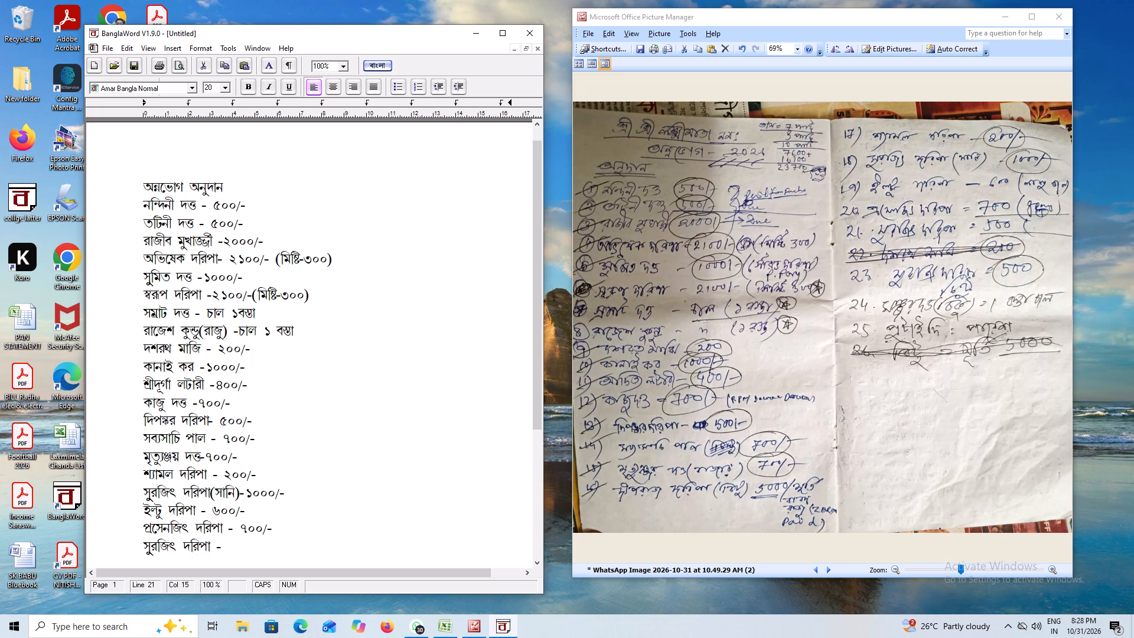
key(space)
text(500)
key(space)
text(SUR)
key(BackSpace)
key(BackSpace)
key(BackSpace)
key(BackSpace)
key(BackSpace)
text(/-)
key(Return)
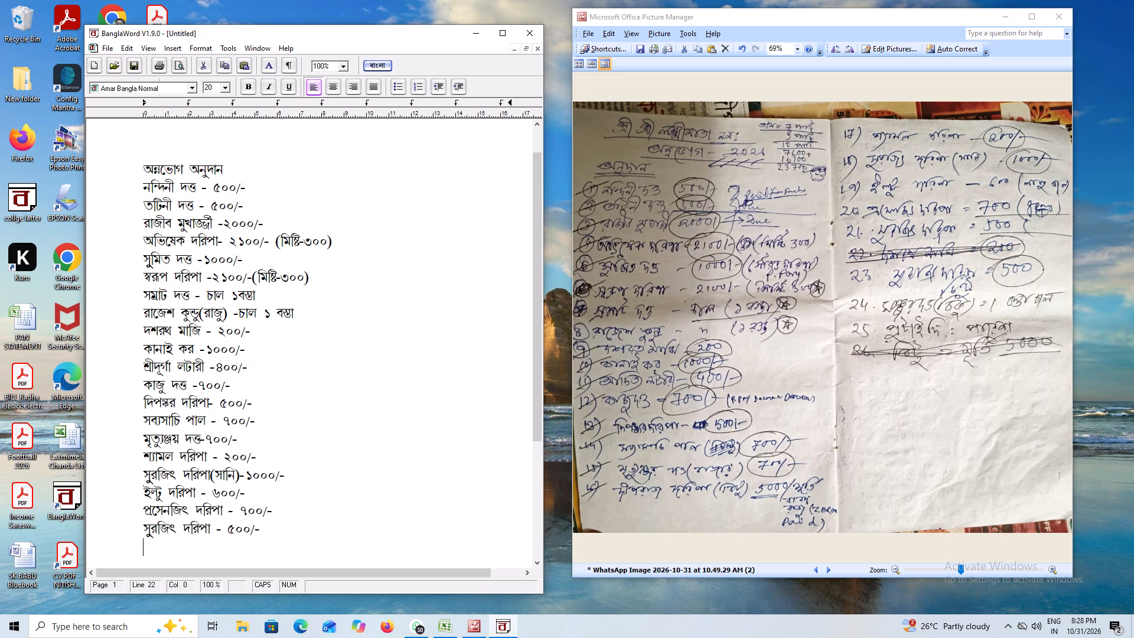
Skip the crossed-out entry 22 and add the line for handwritten entry 23 with the donor's Bengali name and the amount - ৫০০/-.
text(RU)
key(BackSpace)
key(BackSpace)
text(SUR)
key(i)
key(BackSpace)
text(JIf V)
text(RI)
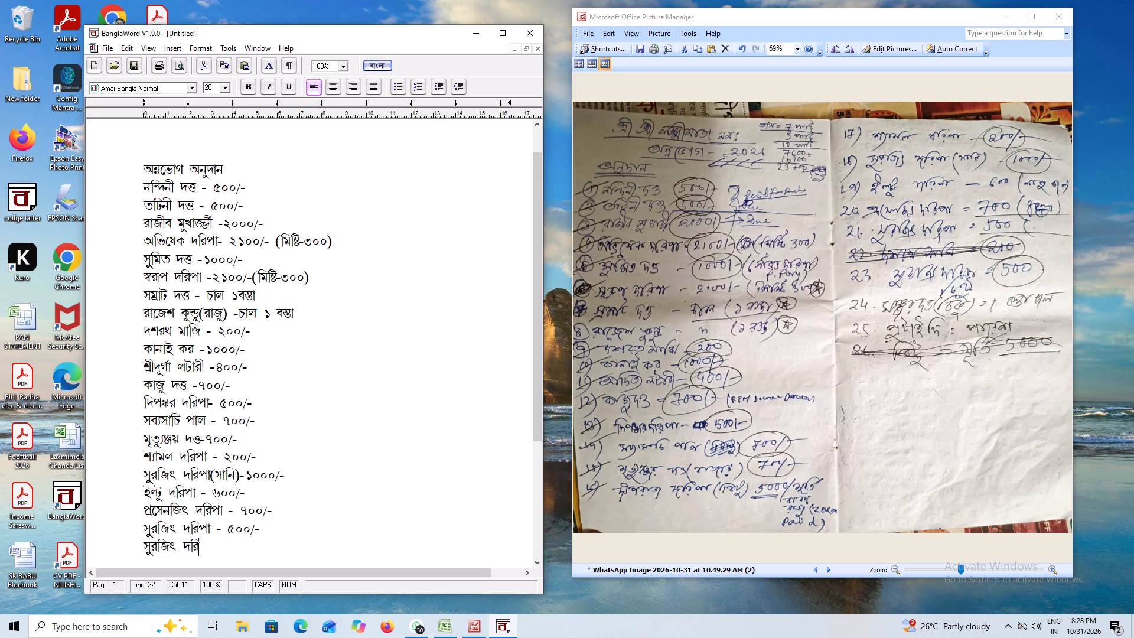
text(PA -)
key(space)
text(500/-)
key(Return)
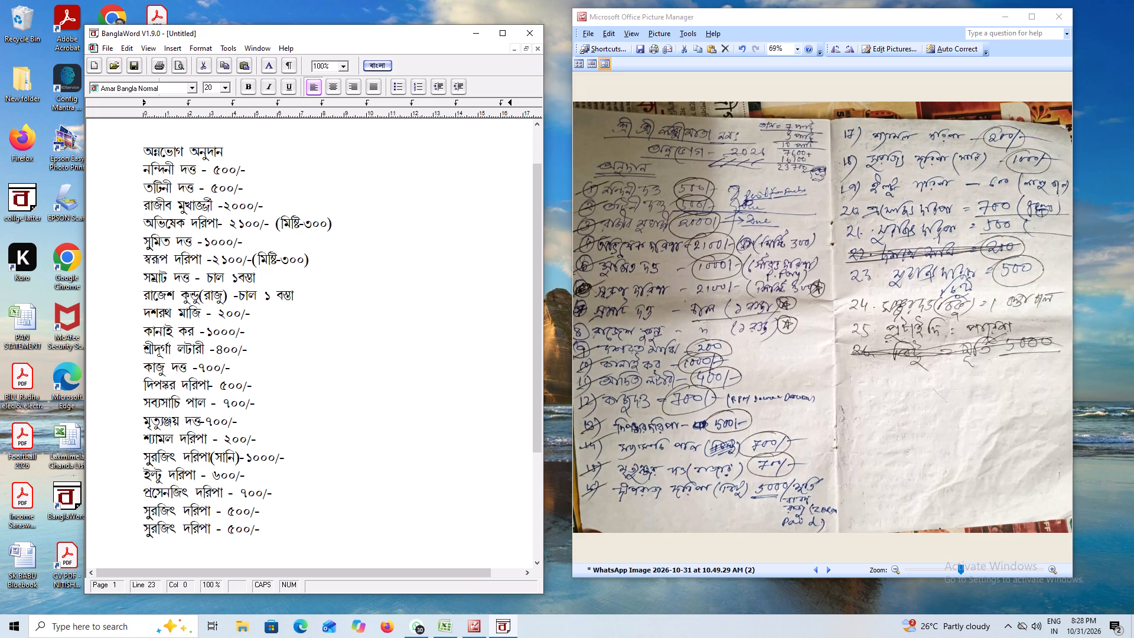
Start the line for handwritten entry 24 with the donor's Bengali name followed by the bracketed nickname (চিকু).
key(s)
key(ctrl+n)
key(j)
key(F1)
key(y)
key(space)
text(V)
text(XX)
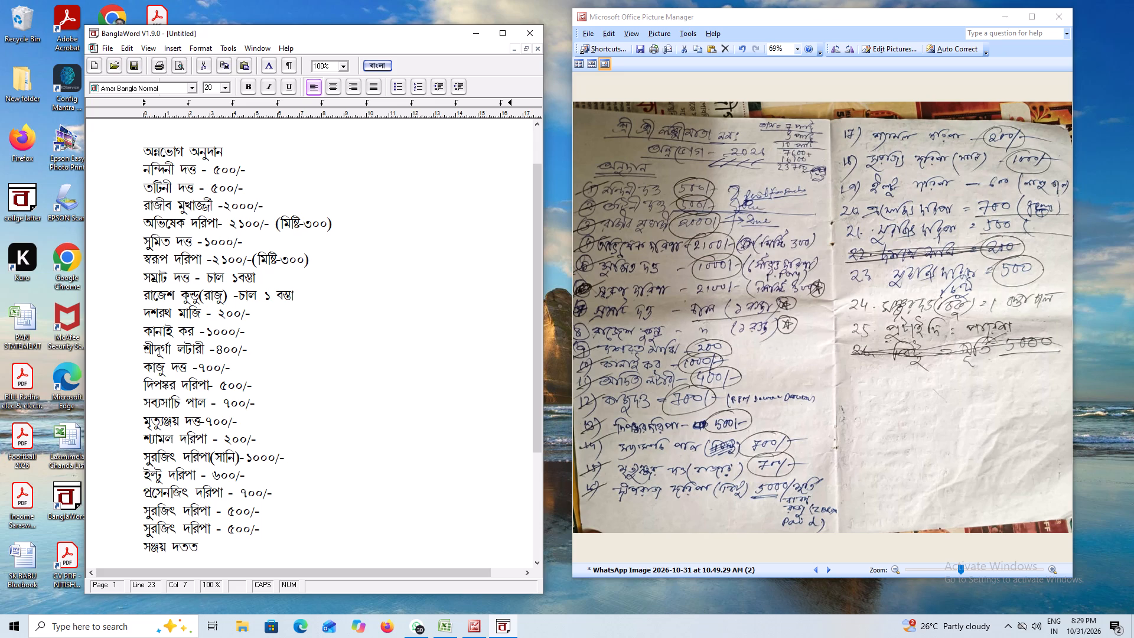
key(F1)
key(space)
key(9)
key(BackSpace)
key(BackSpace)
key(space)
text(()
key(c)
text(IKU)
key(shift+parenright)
Complete entry 24 with the contributed item -১বস্তা চাল and start a new line.
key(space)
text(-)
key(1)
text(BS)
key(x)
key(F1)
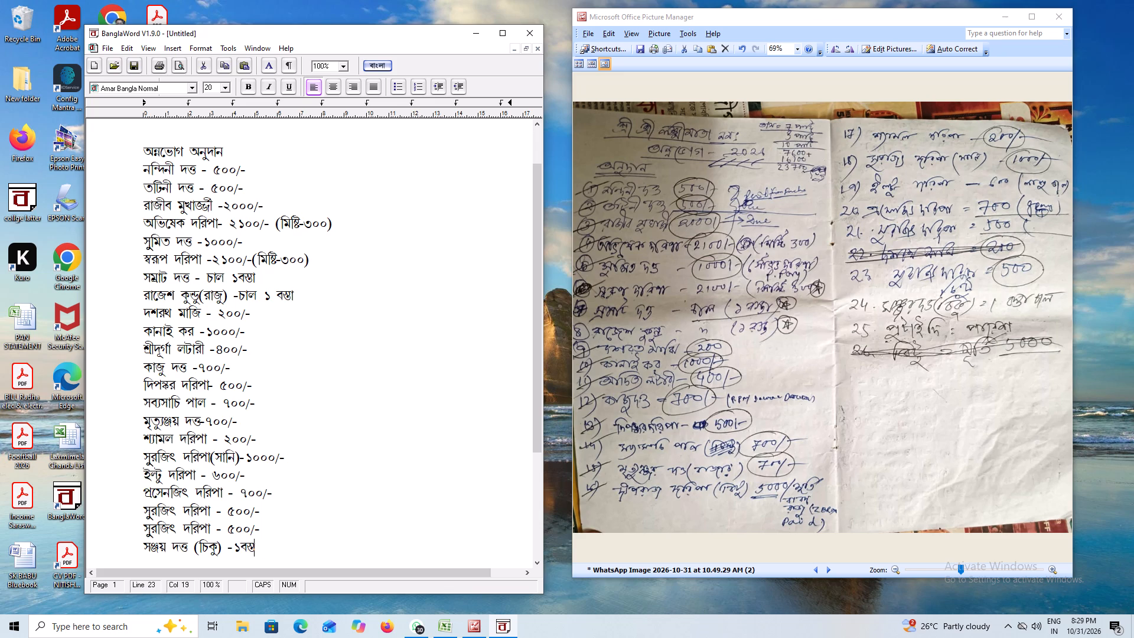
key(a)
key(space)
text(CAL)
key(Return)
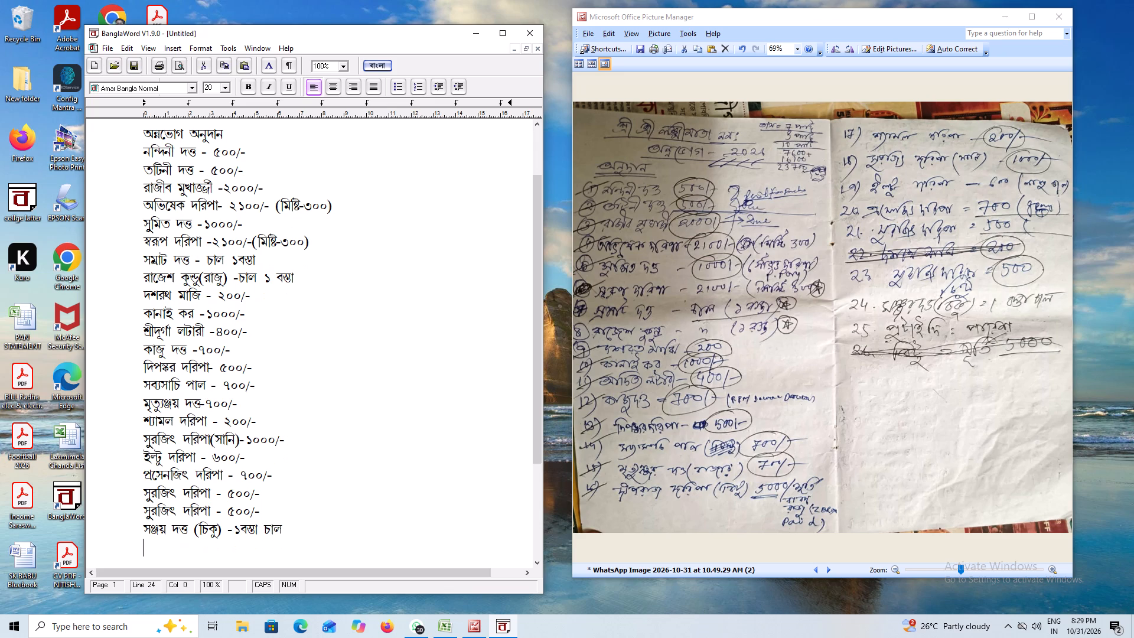
Add the line for handwritten entry 25 with the donor's name পুটাই and the contributed item - পায়েশ.
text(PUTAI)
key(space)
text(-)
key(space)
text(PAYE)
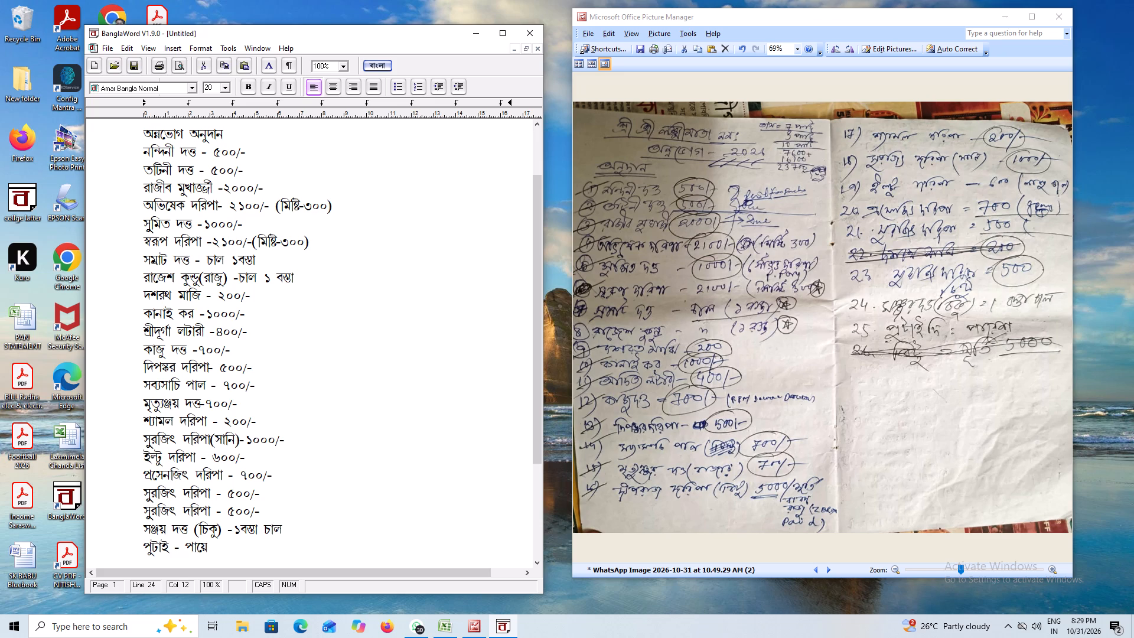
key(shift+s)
Copy the whole transcribed list, from the heading অন্নভোগ অনুদান through the last entry.
drag(220, 545, 158, 326)
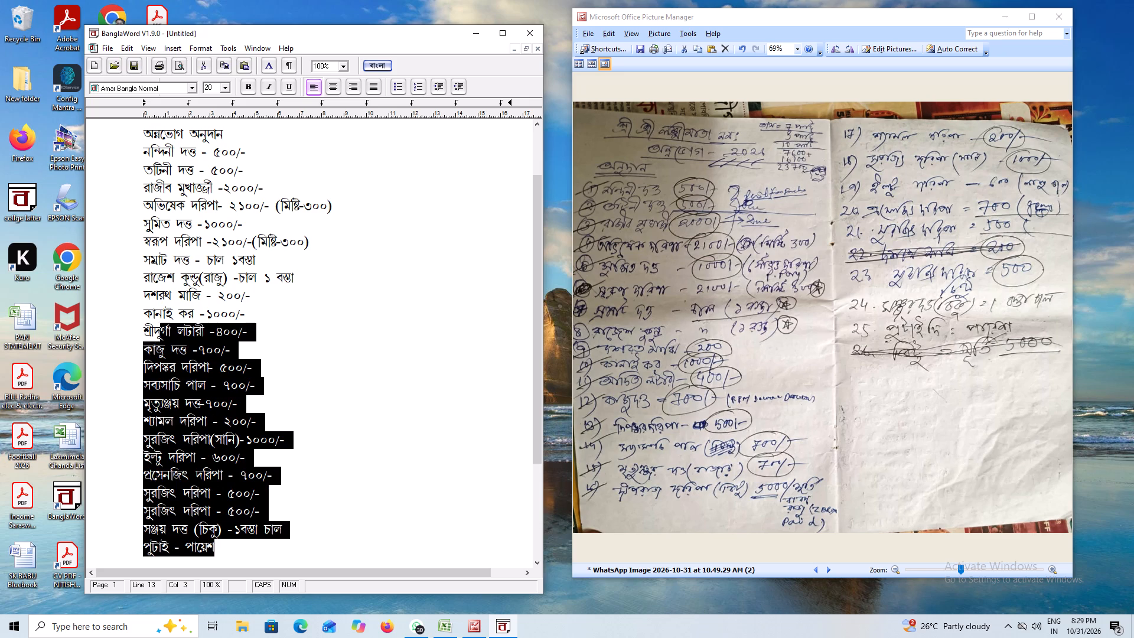
drag(158, 326, 142, 135)
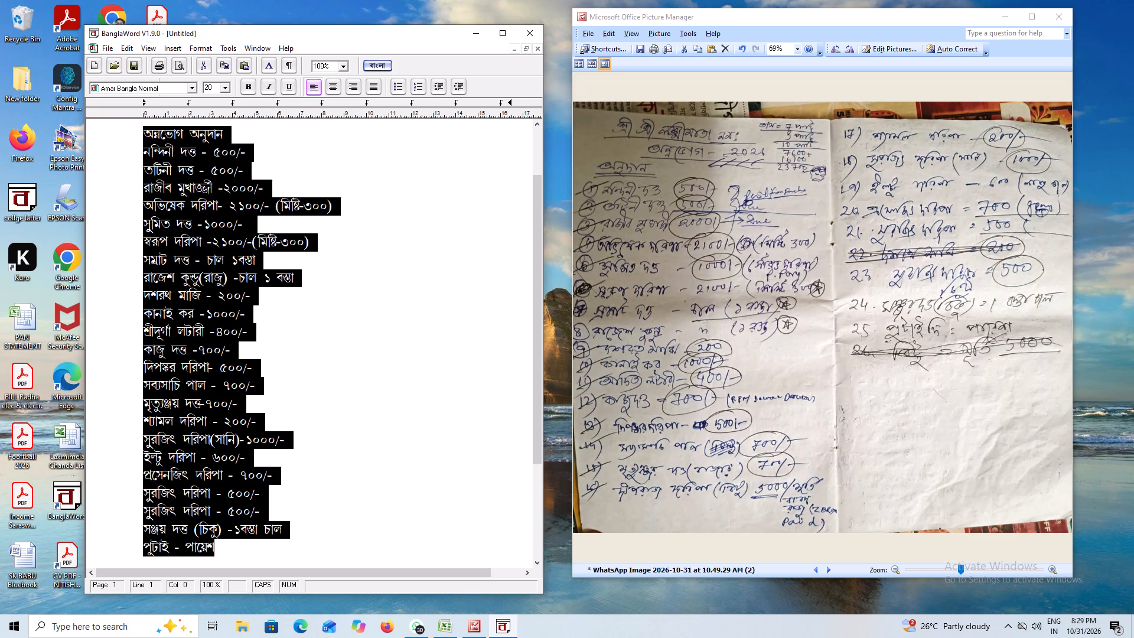
drag(142, 135, 141, 136)
key(ctrl+c)
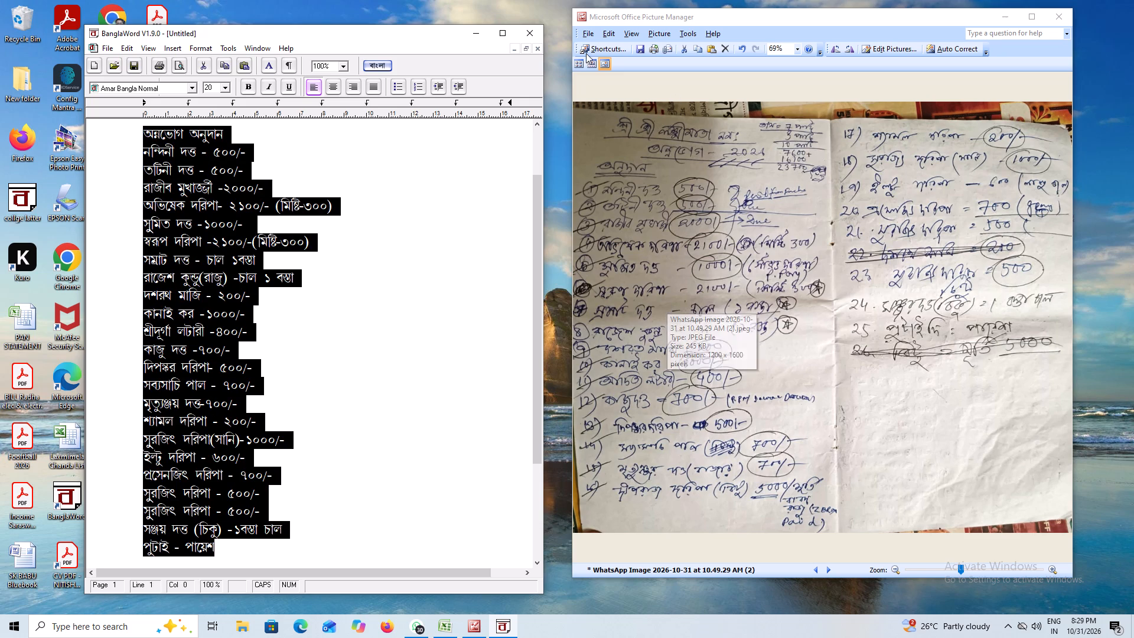
Save the BanglaWord document containing the transcribed donation list.
click(133, 65)
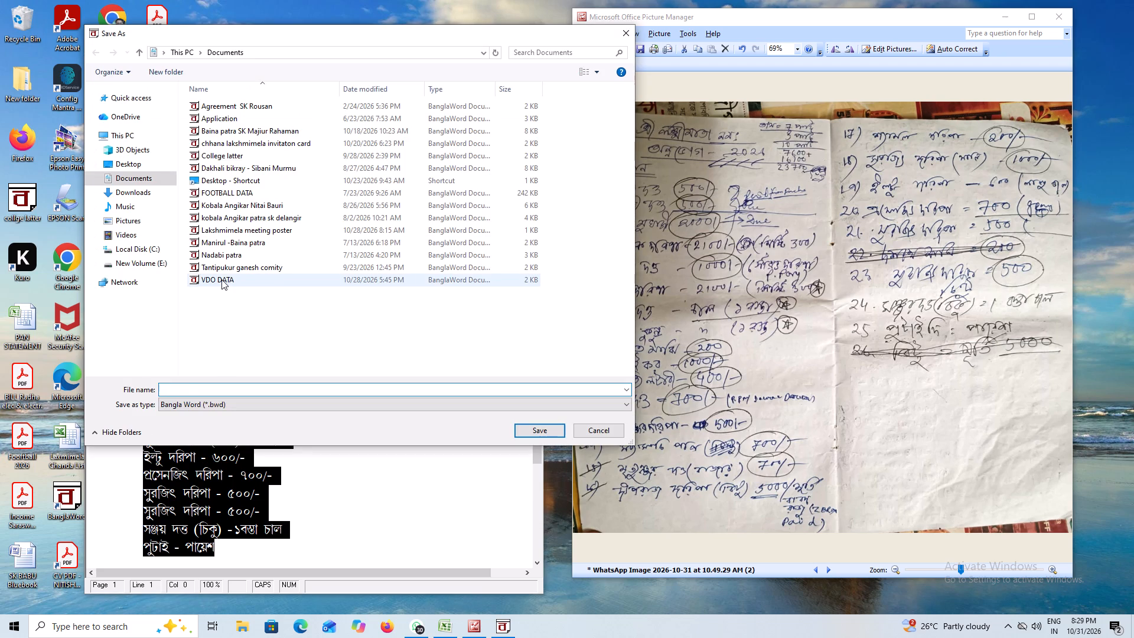
Save the donation list document over the existing VDO DATA file in the Documents folder, replacing it.
click(221, 279)
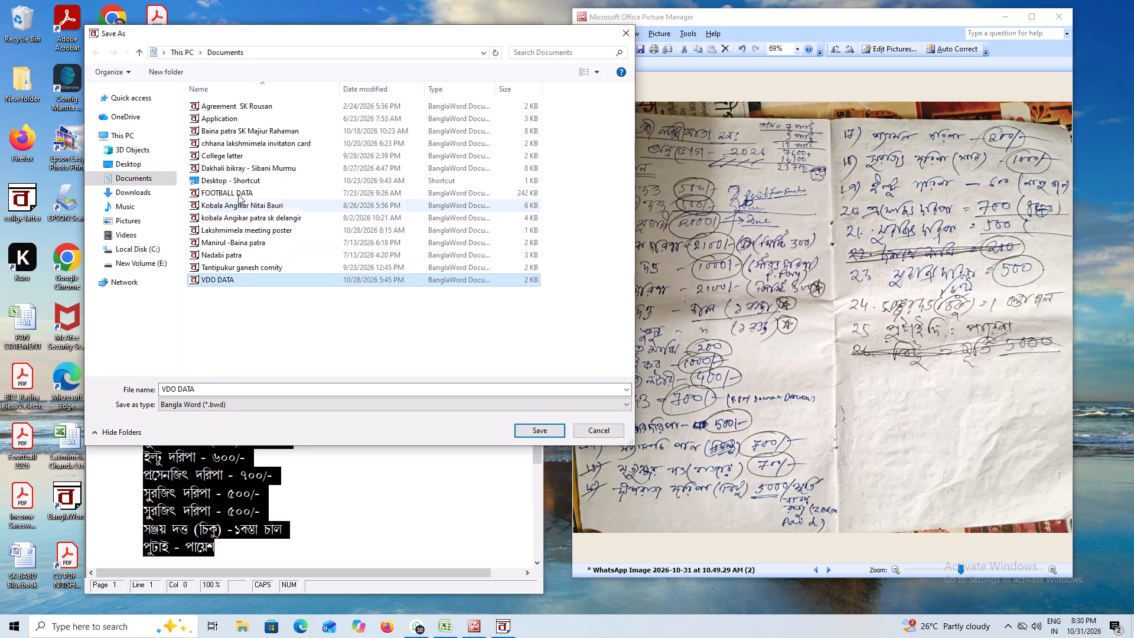
double_click(545, 432)
click(594, 317)
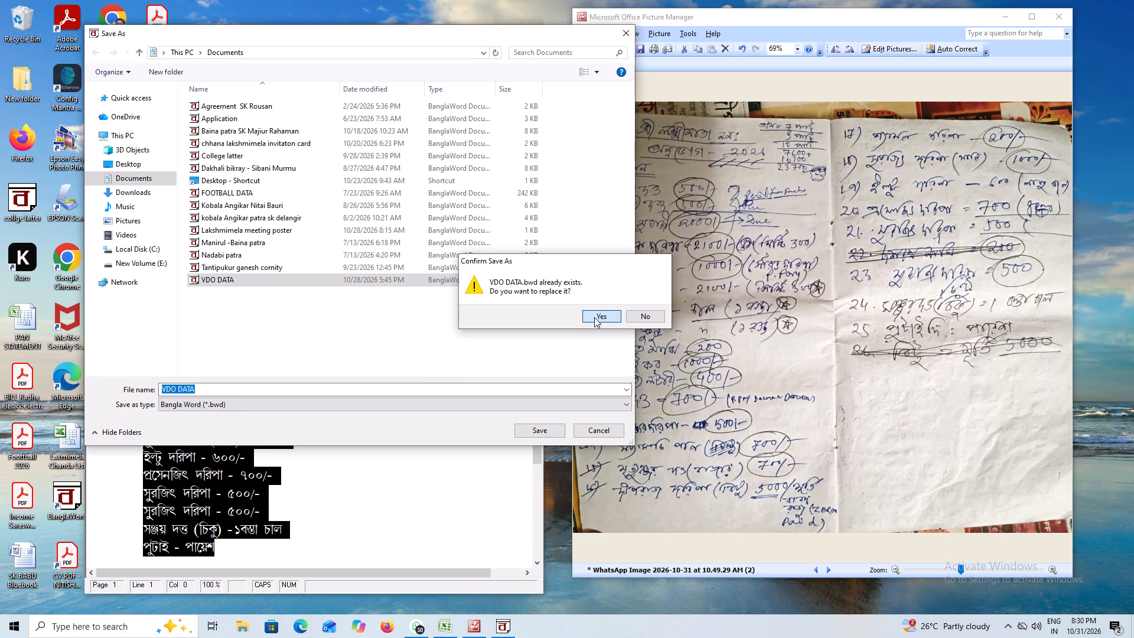
Switch to the Laxmimela Chanda List workbook in Excel and paste the copied donation list into Sheet1 from cell G4.
click(477, 30)
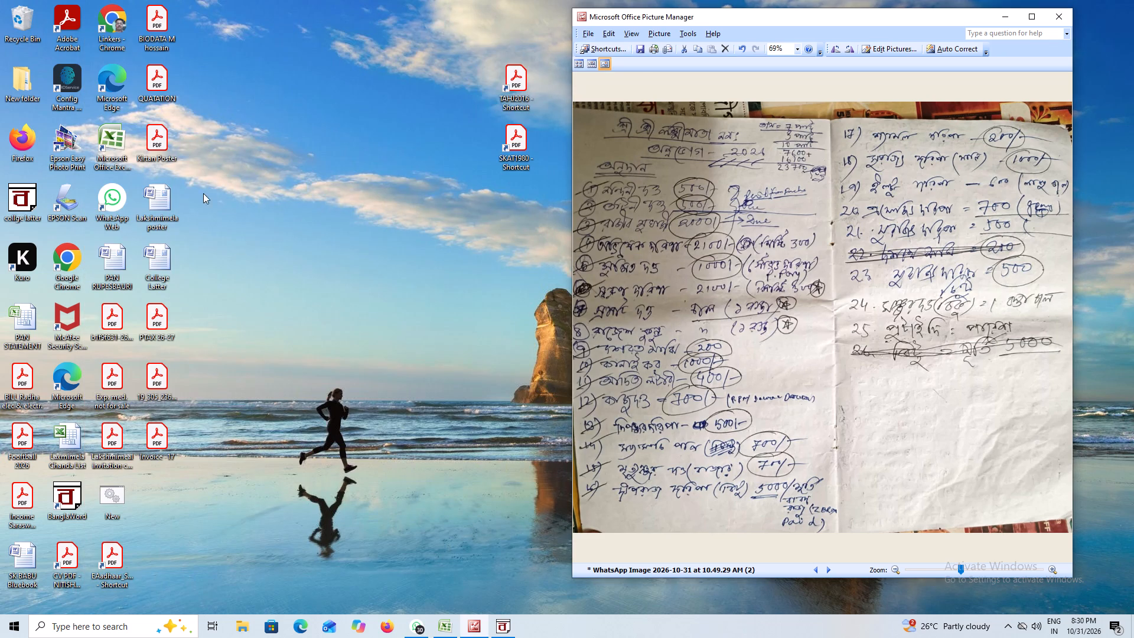
double_click(445, 625)
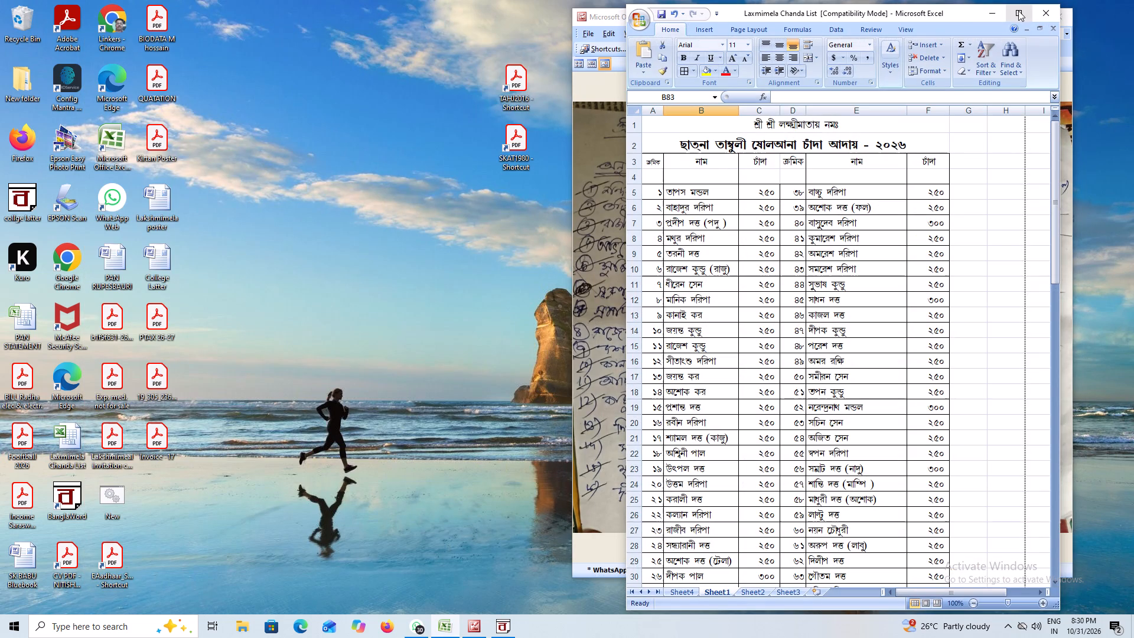
click(1018, 11)
scroll(276, 283, down, 2)
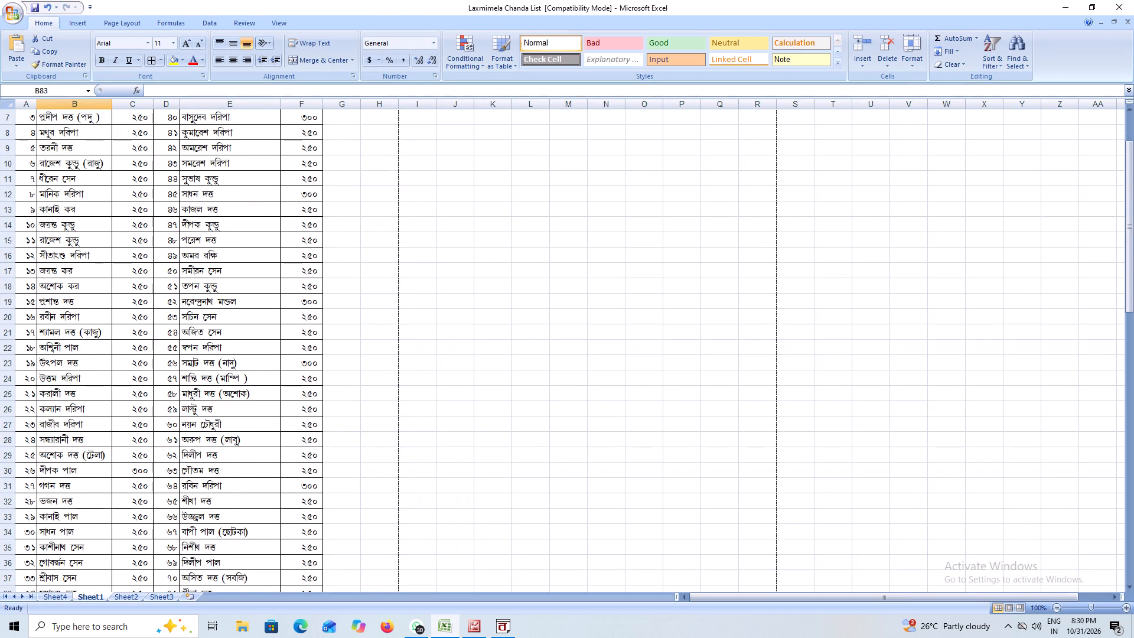
scroll(282, 304, down, 8)
scroll(326, 388, up, 8)
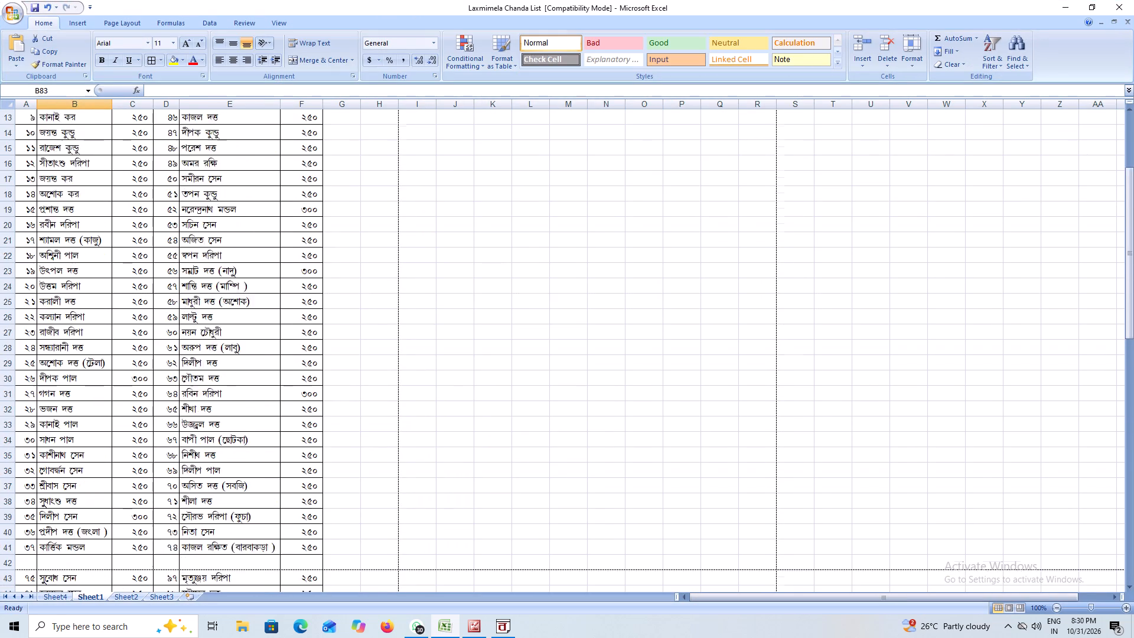
scroll(330, 385, up, 6)
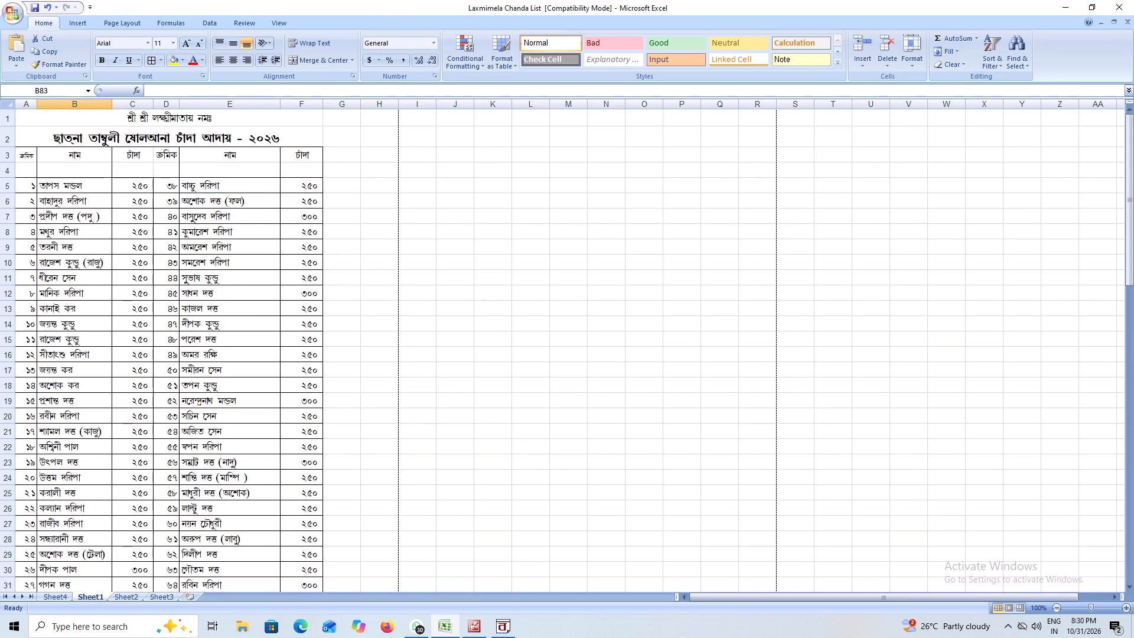
click(343, 168)
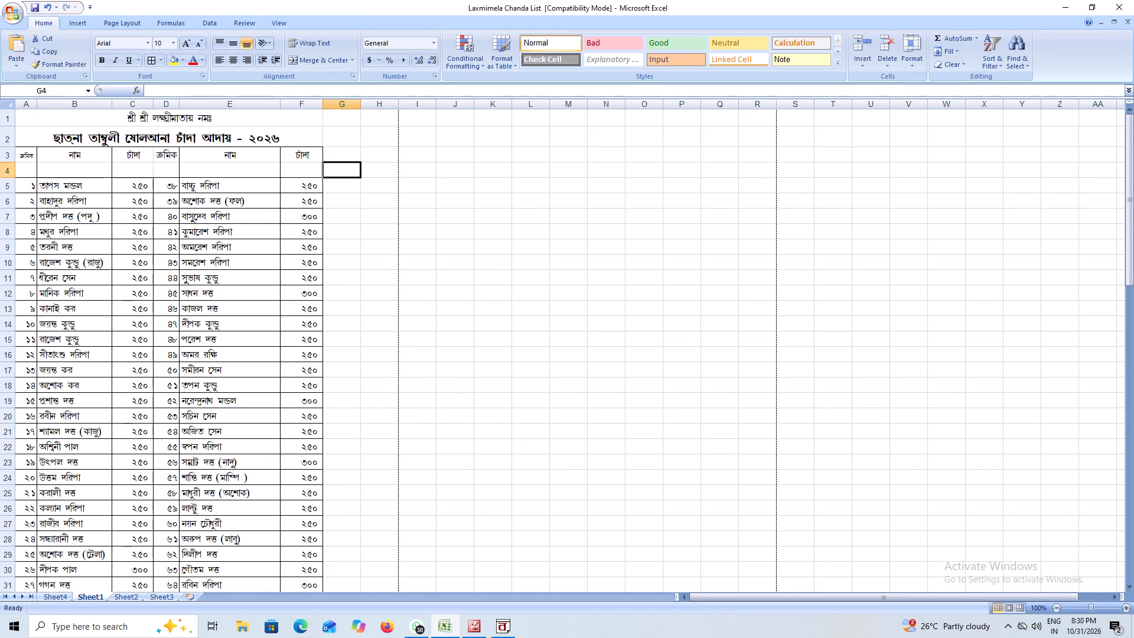
key(ctrl+v)
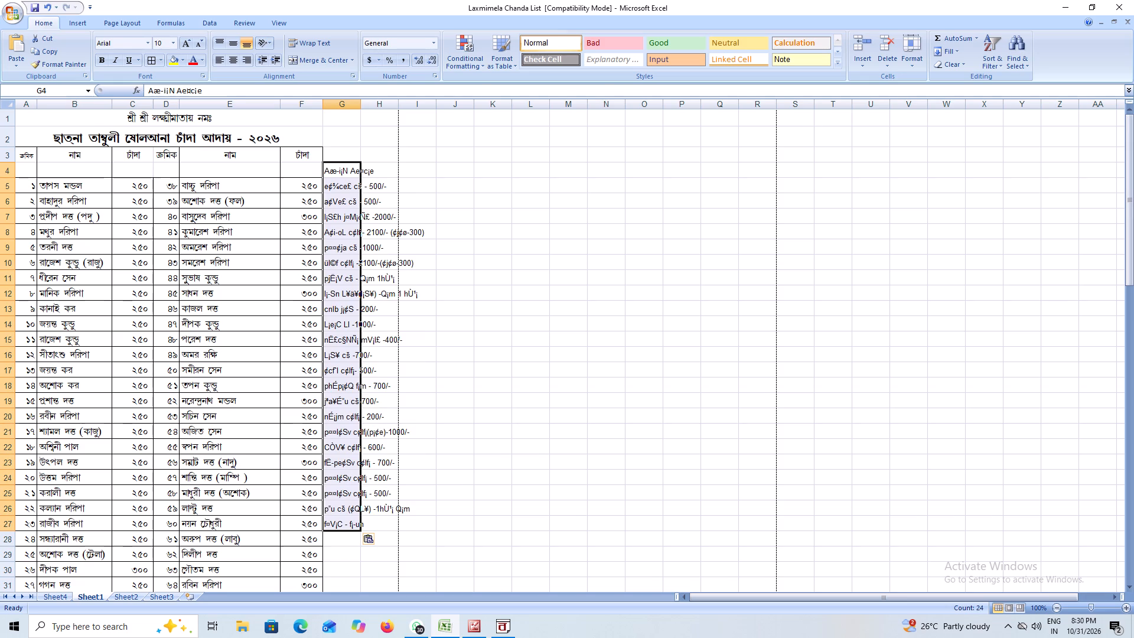
Change the font of the pasted donation list, from its heading in G4 down to row 27, to Amar Bangla.
click(340, 175)
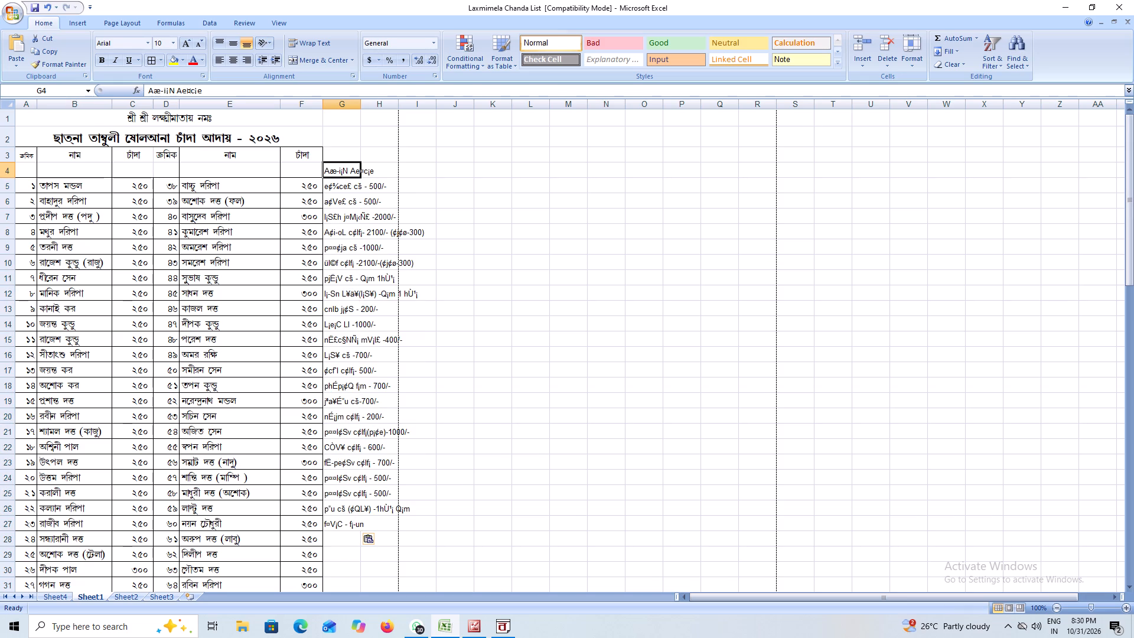
drag(333, 170, 405, 398)
drag(405, 432, 400, 523)
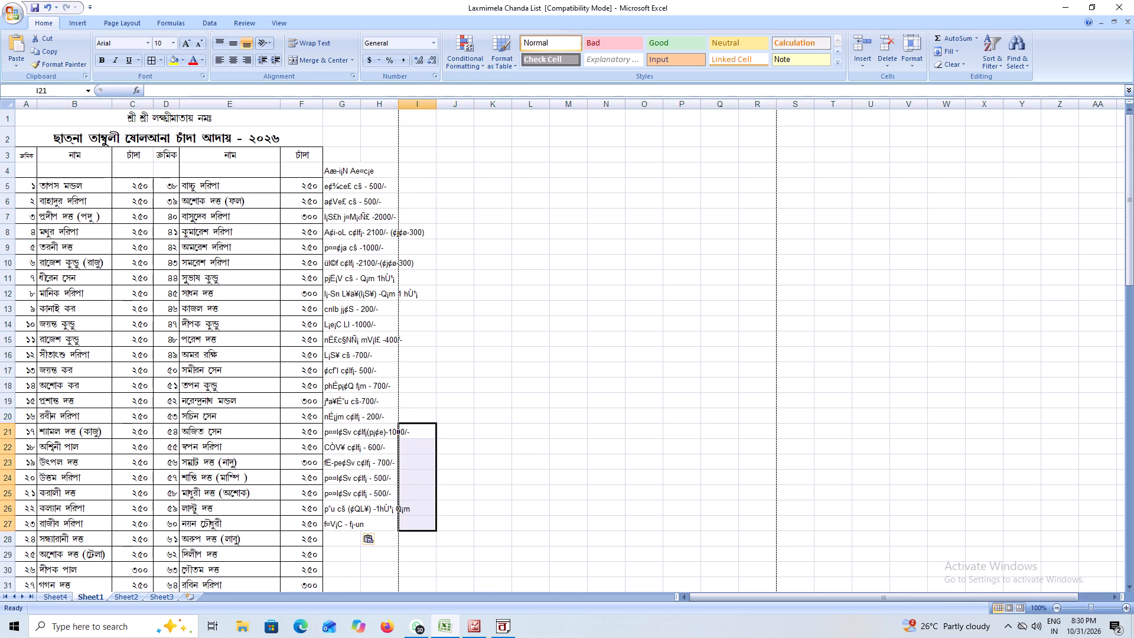
drag(331, 170, 400, 400)
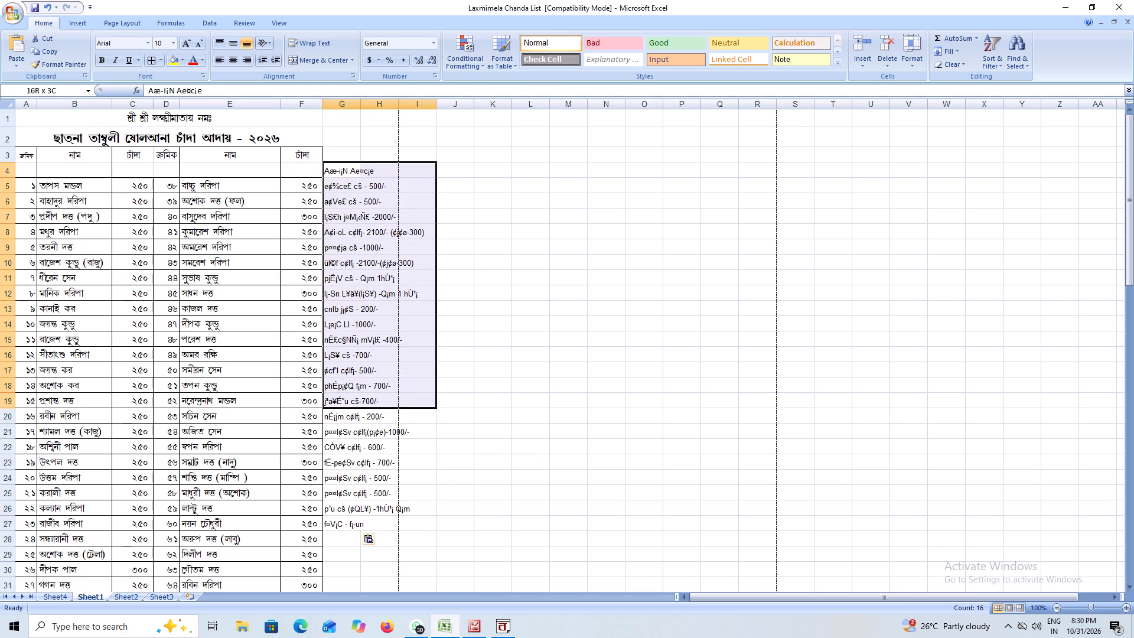
drag(400, 400, 402, 525)
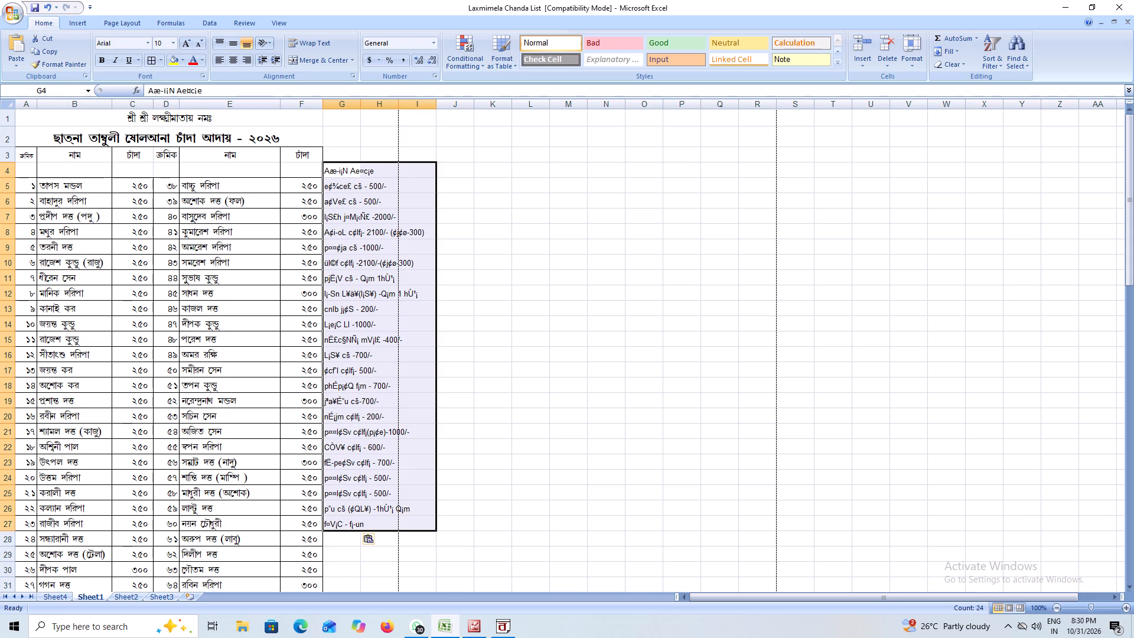
click(149, 41)
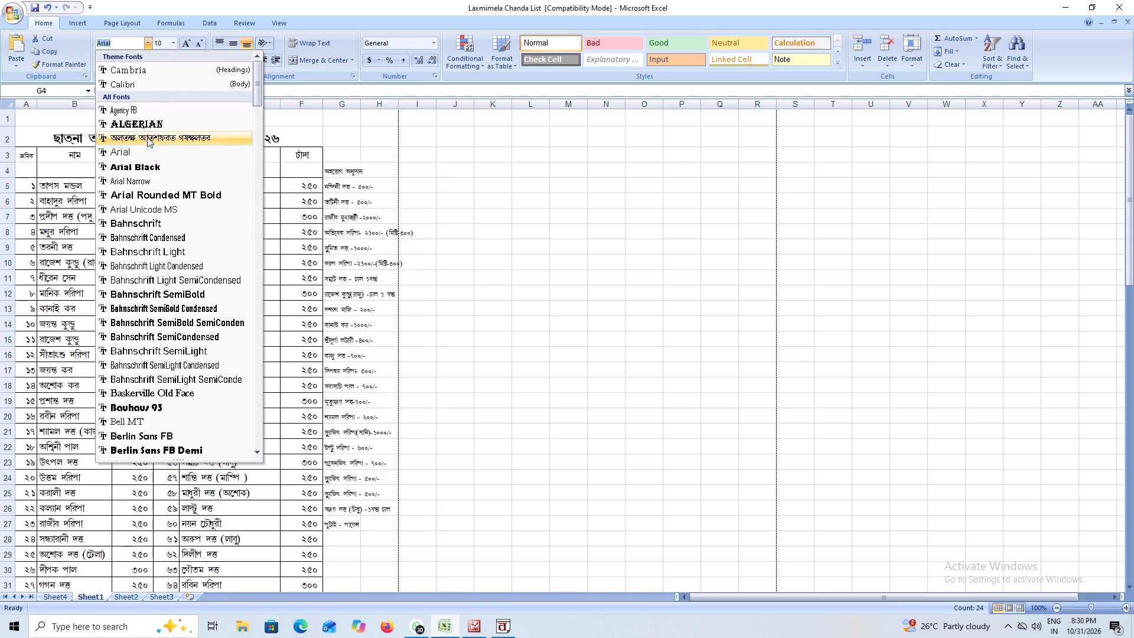
click(147, 137)
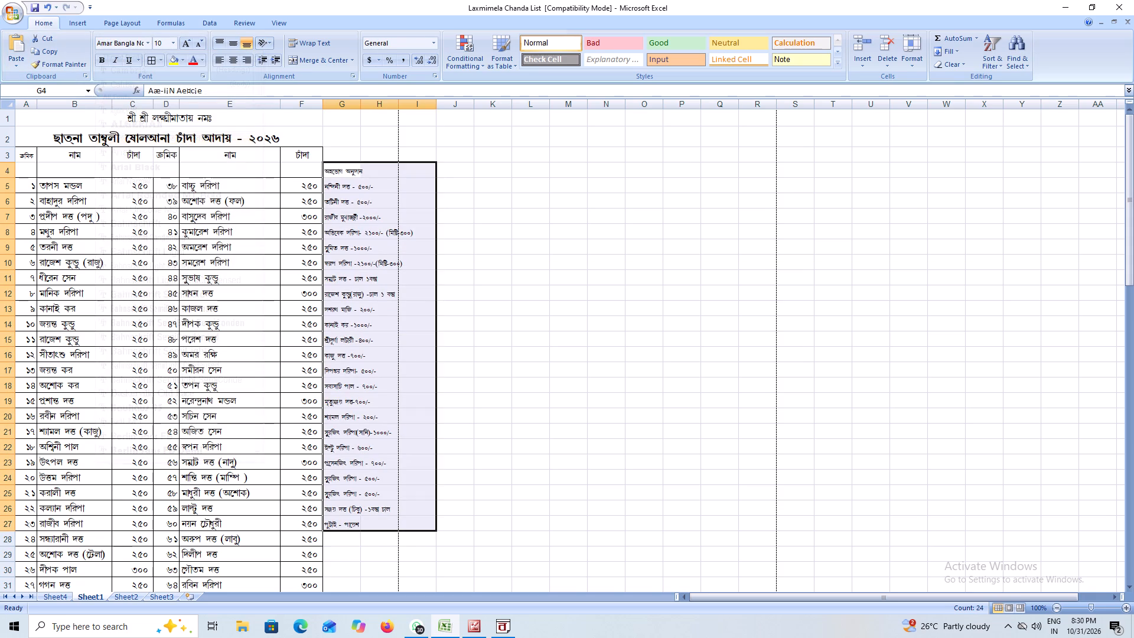
double_click(454, 309)
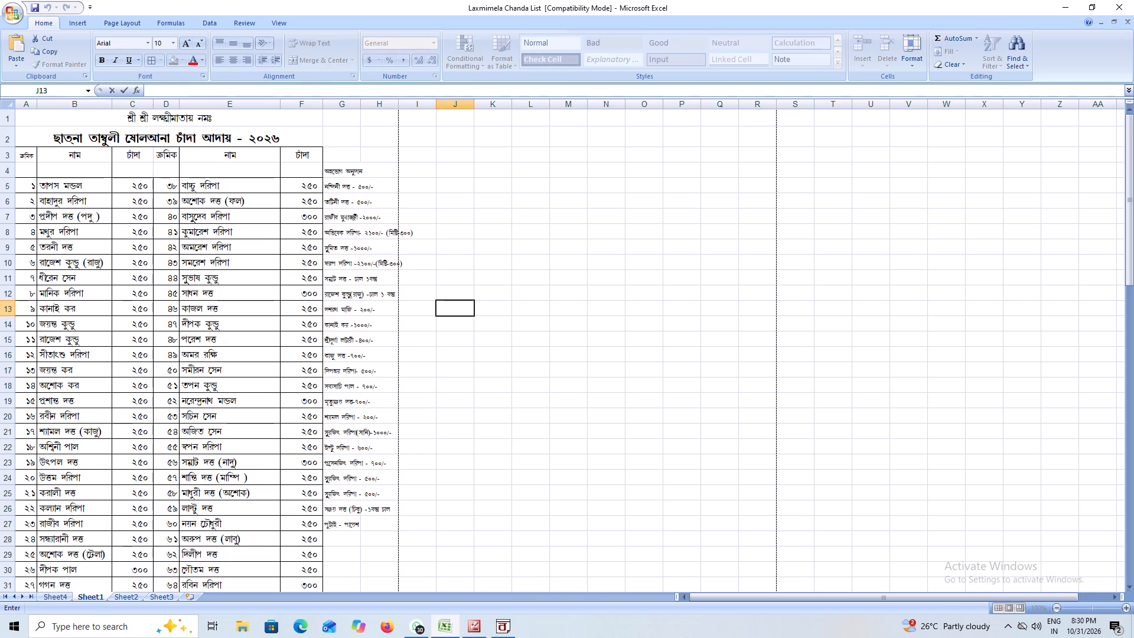
Set the font size of the donation list in G4:H27 to 16.
click(331, 173)
drag(331, 173, 340, 175)
drag(340, 175, 346, 180)
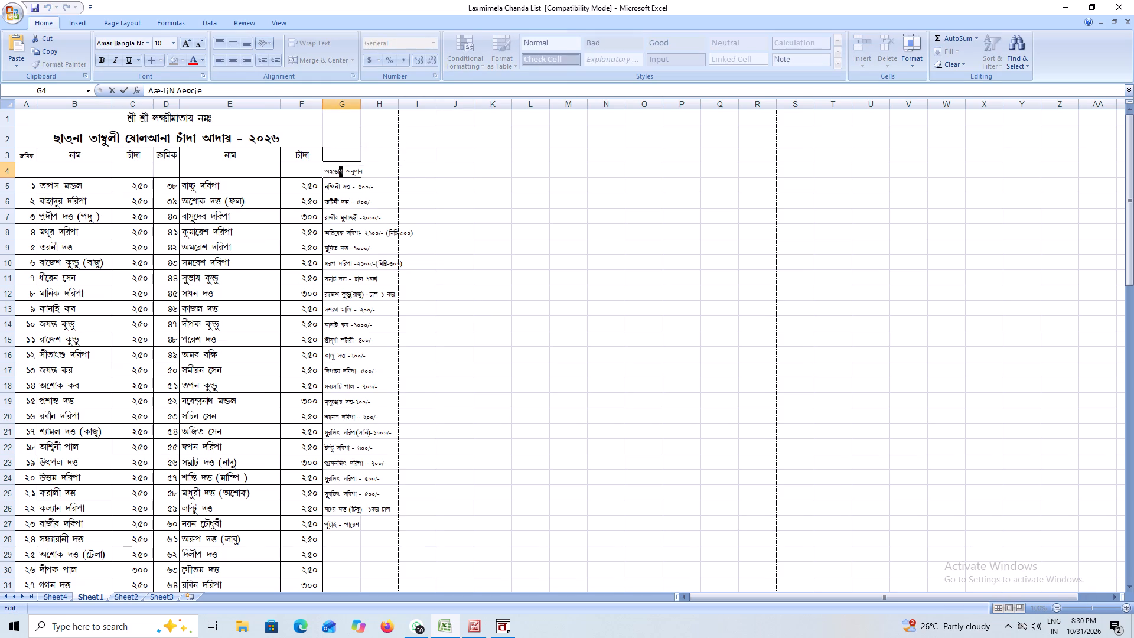
drag(346, 180, 344, 180)
drag(408, 219, 402, 216)
drag(328, 171, 343, 181)
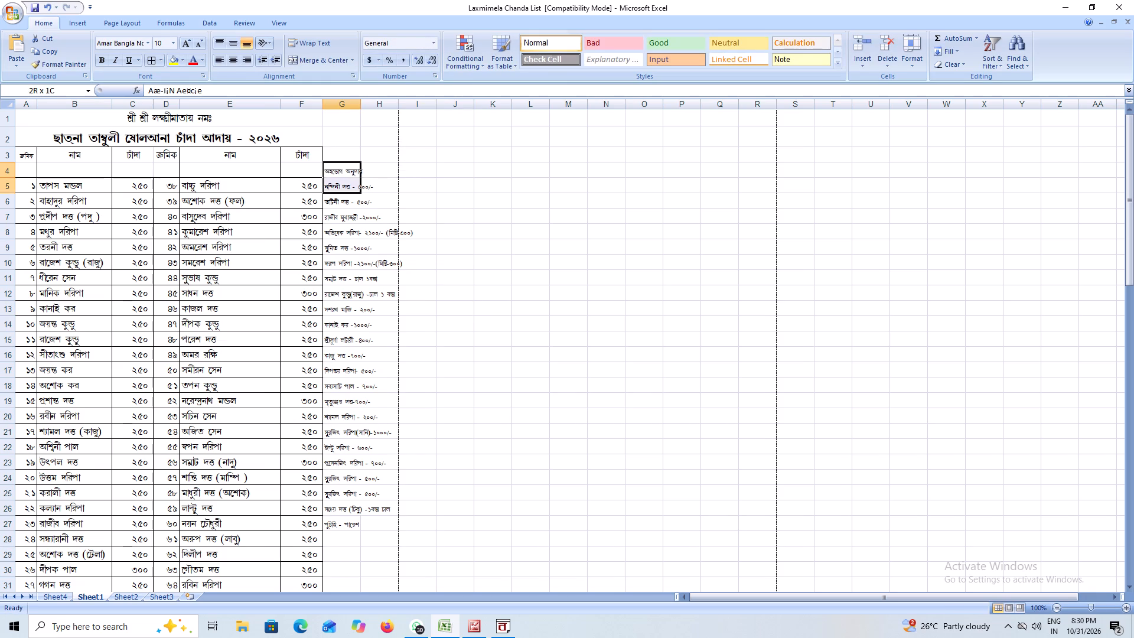
drag(343, 181, 391, 414)
drag(389, 425, 388, 433)
drag(384, 453, 369, 506)
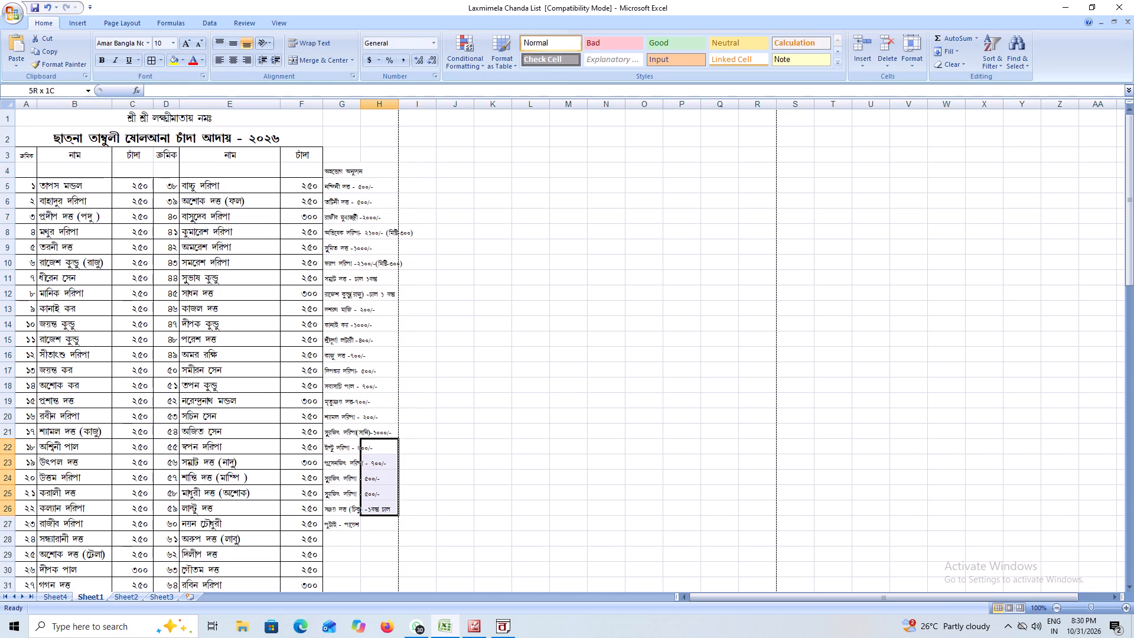
drag(331, 170, 389, 242)
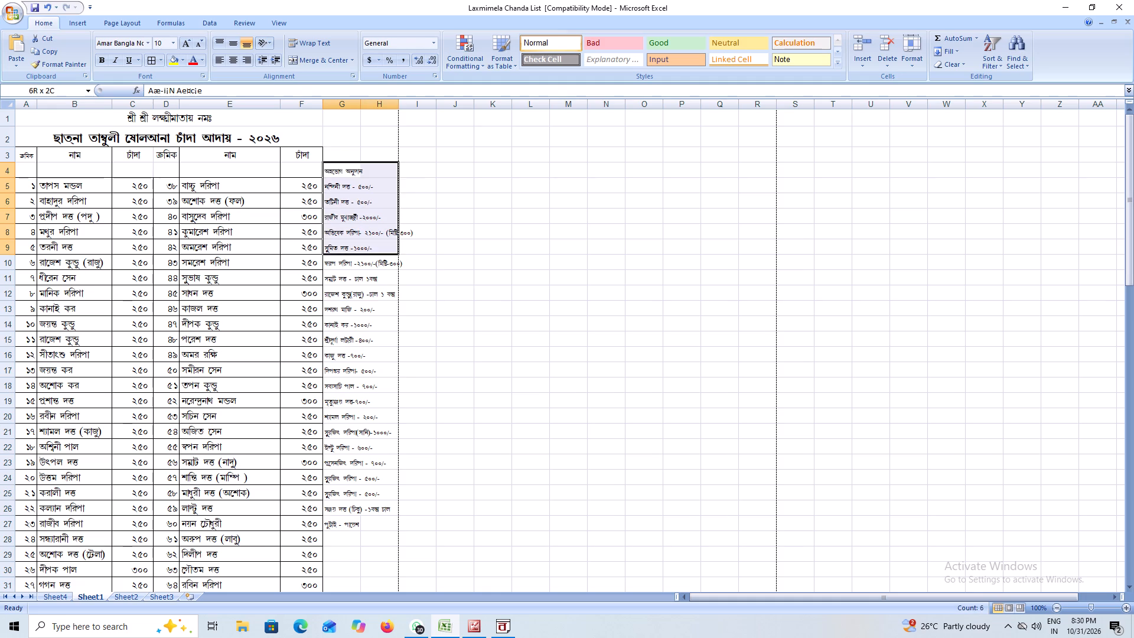
drag(389, 242, 391, 527)
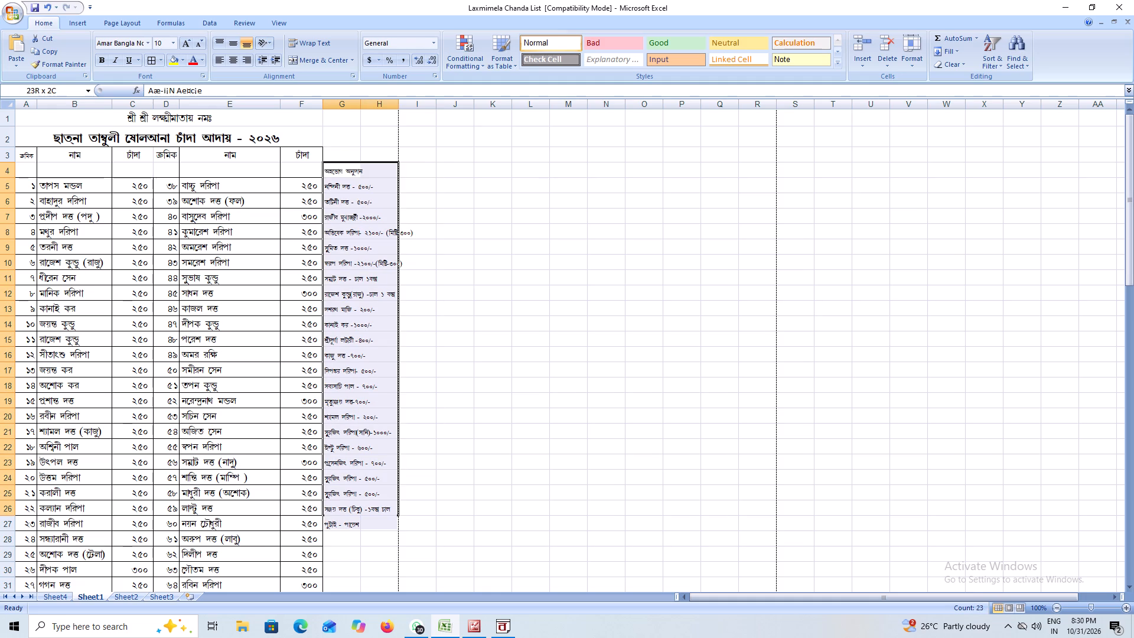
drag(391, 527, 386, 518)
click(172, 43)
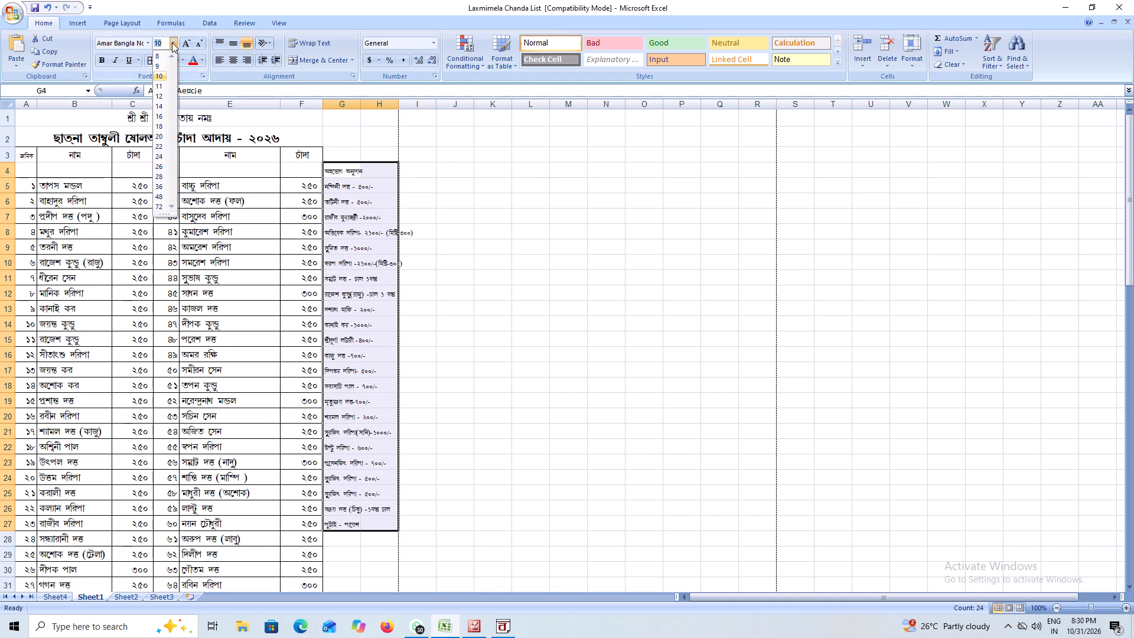
click(164, 115)
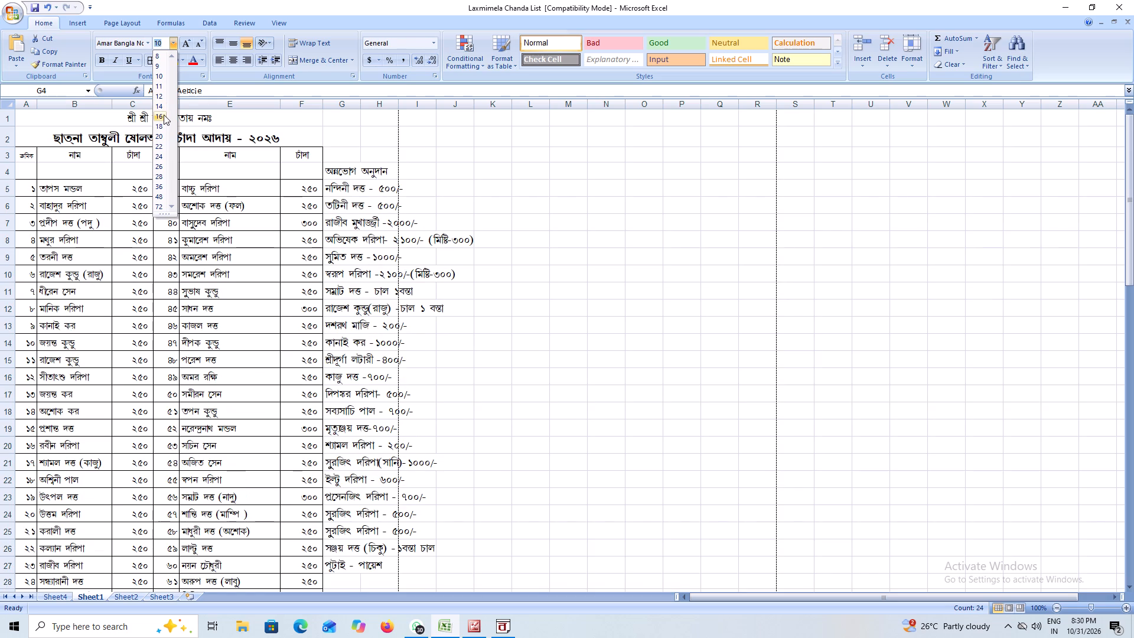
click(553, 164)
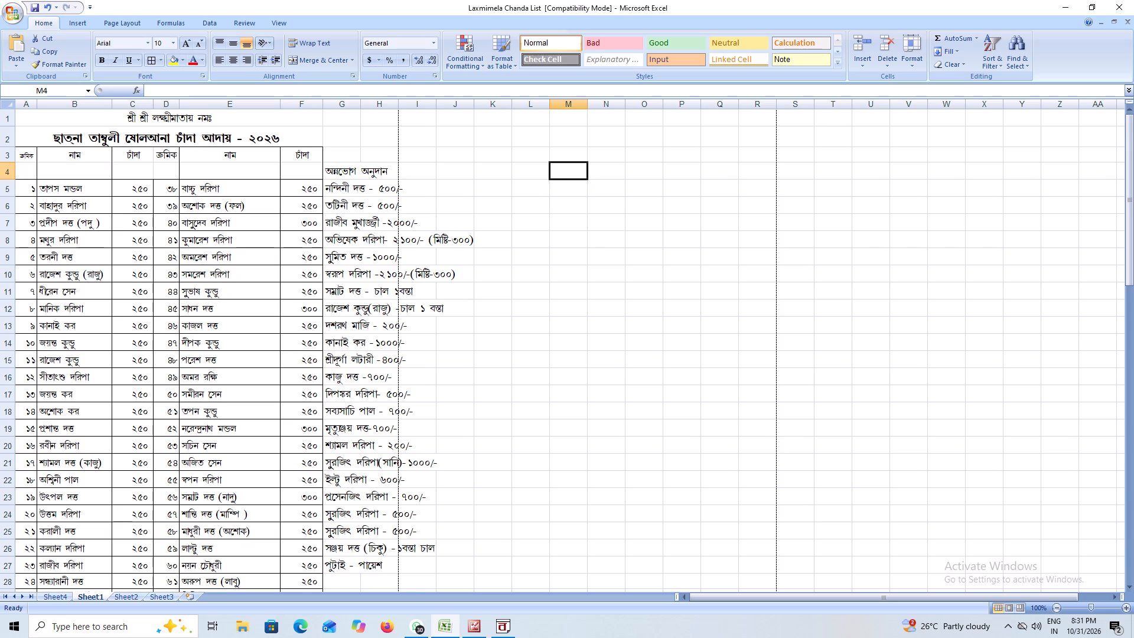
Narrow column E, the second name column of the subscription list, to a width of about 16.14.
scroll(406, 266, down, 3)
scroll(493, 375, down, 4)
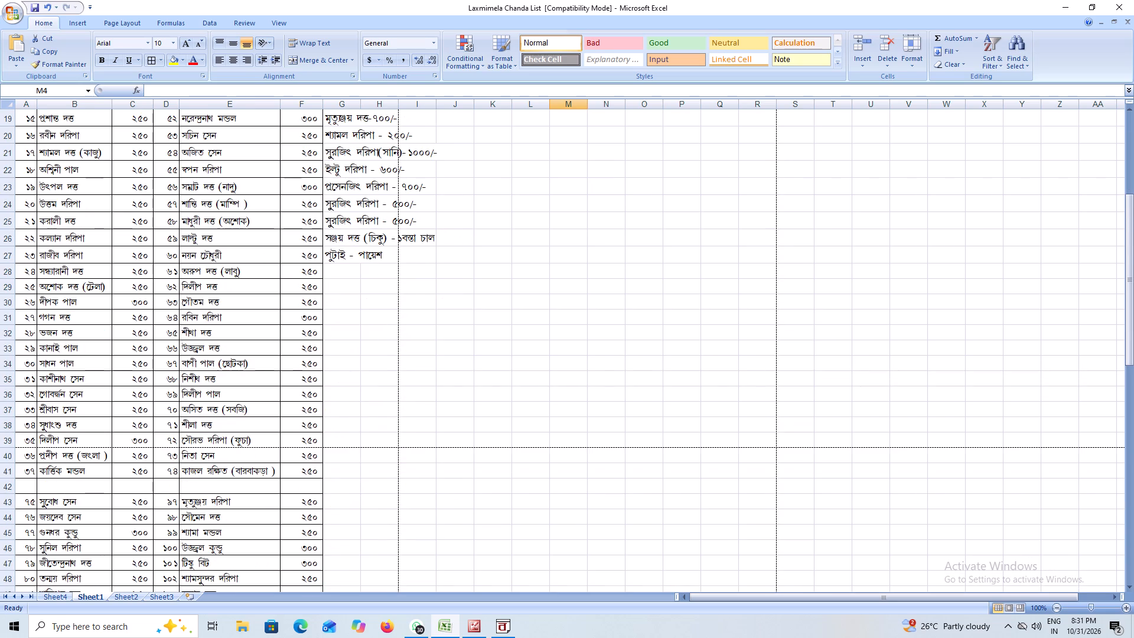
scroll(376, 300, up, 3)
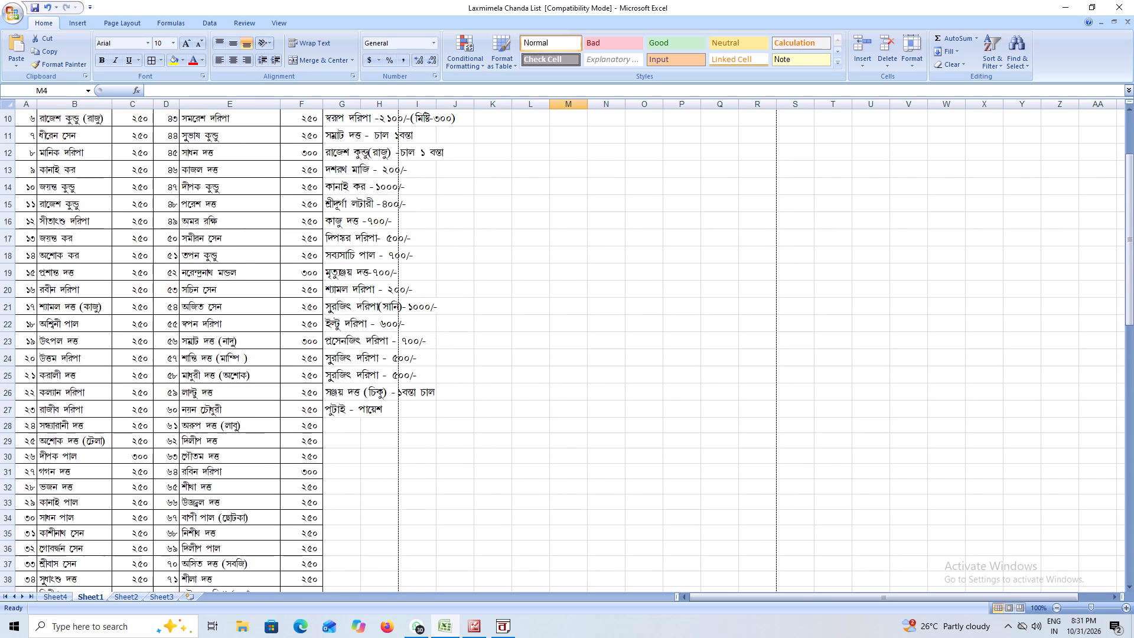
scroll(376, 299, up, 1)
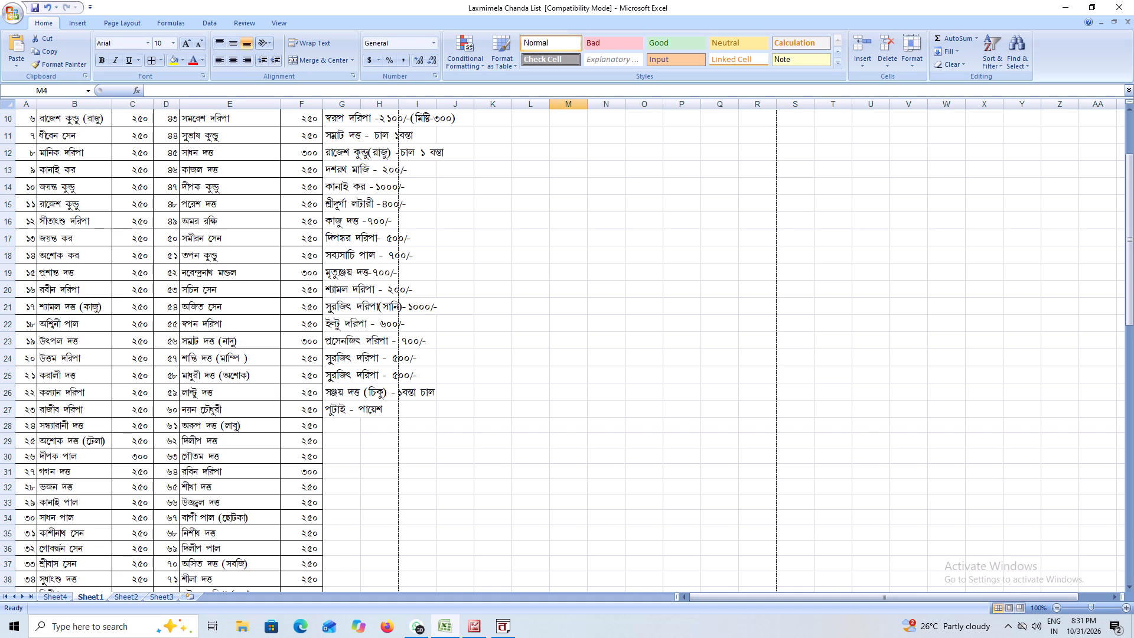
scroll(302, 409, down, 3)
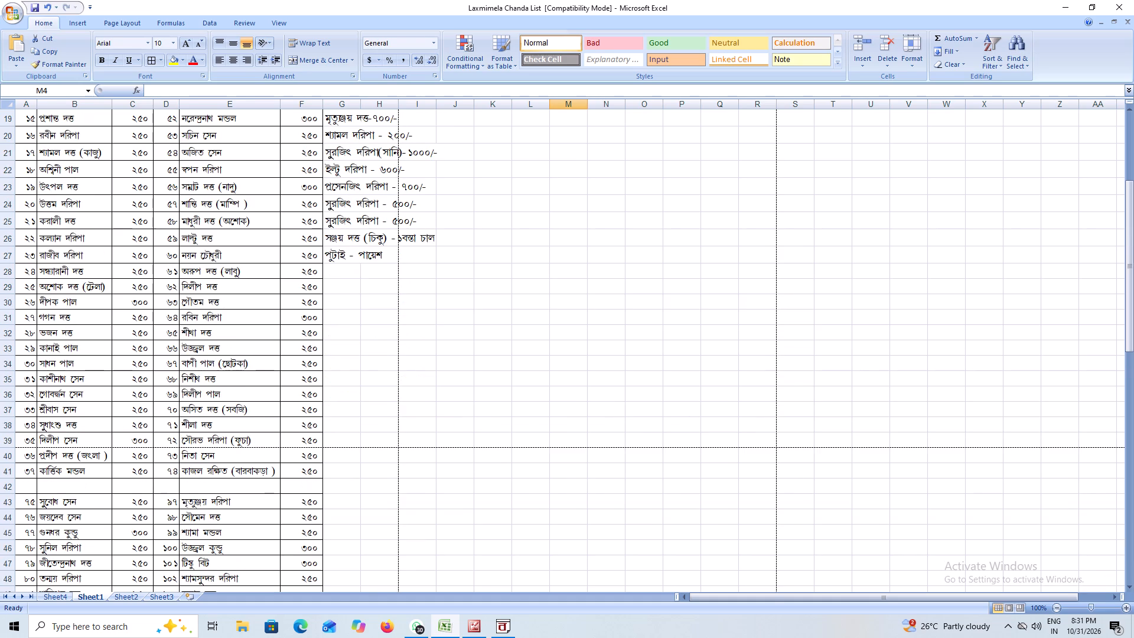
scroll(249, 451, up, 5)
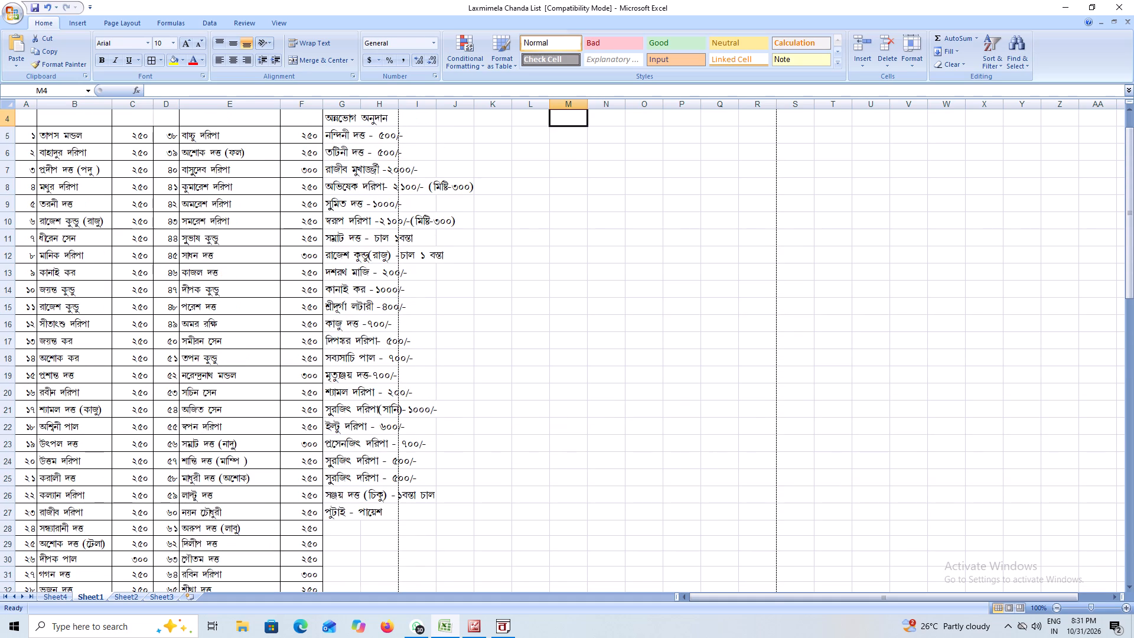
scroll(249, 270, up, 3)
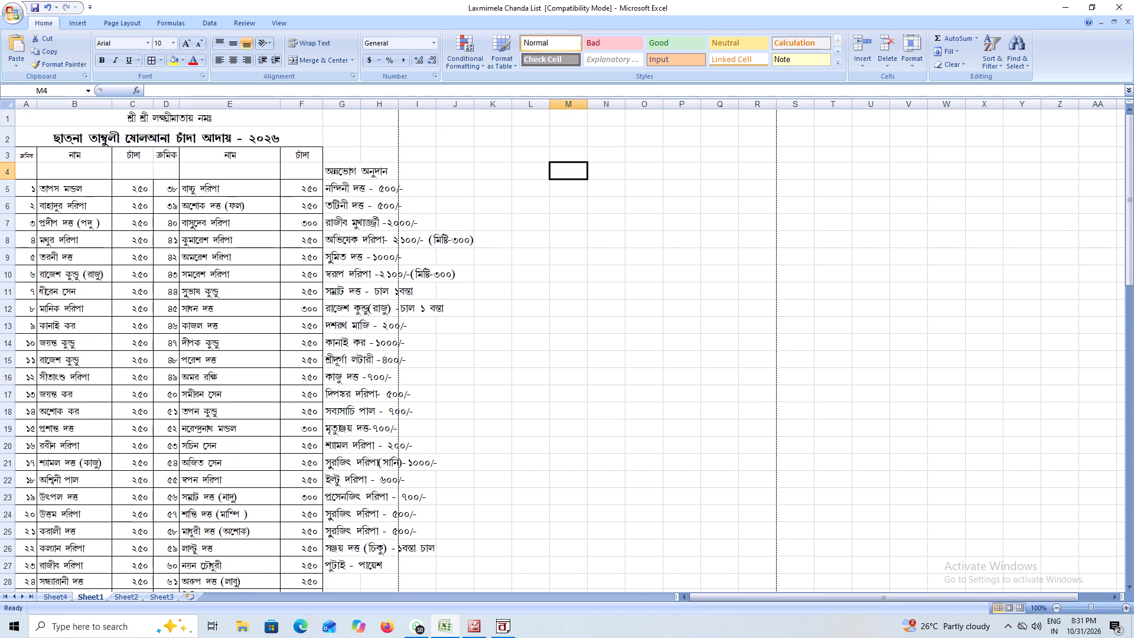
click(279, 104)
drag(279, 104, 258, 108)
drag(283, 105, 252, 105)
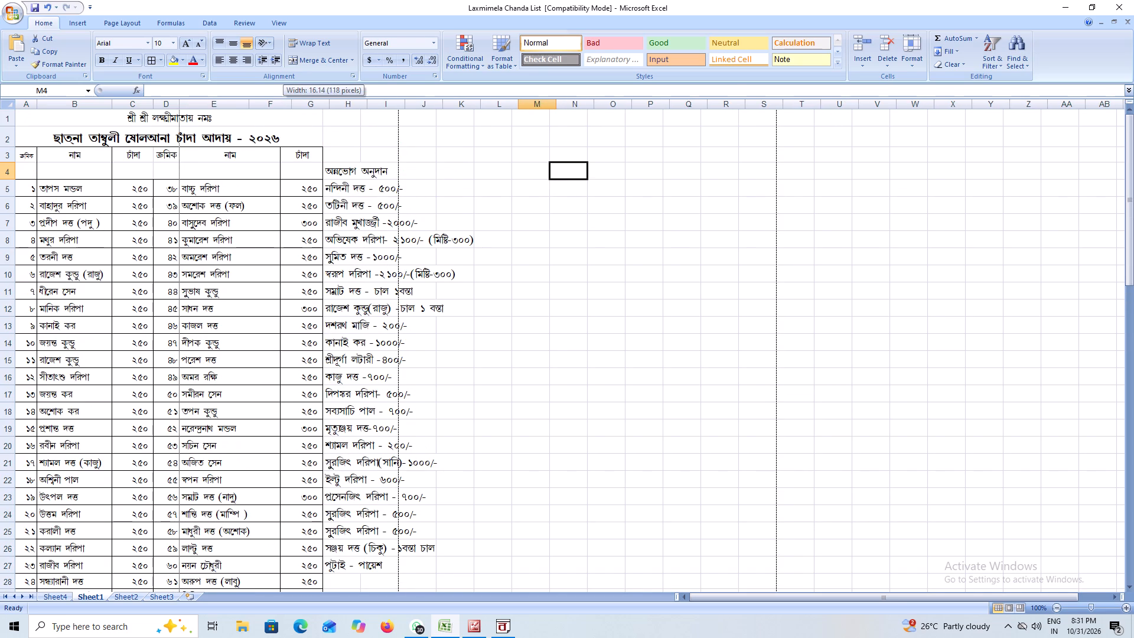
drag(252, 105, 251, 105)
Reduce the bracketed place name in cell E41, entry ৭৪ of the subscription list, to font size 8.
scroll(301, 321, down, 4)
scroll(271, 382, down, 2)
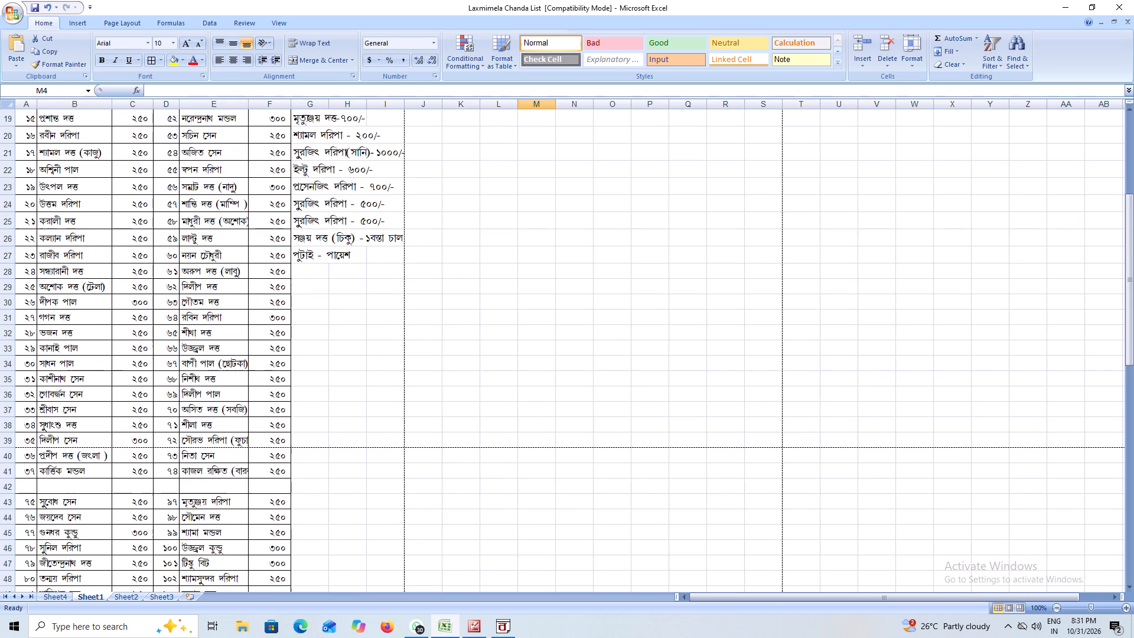
scroll(263, 392, down, 2)
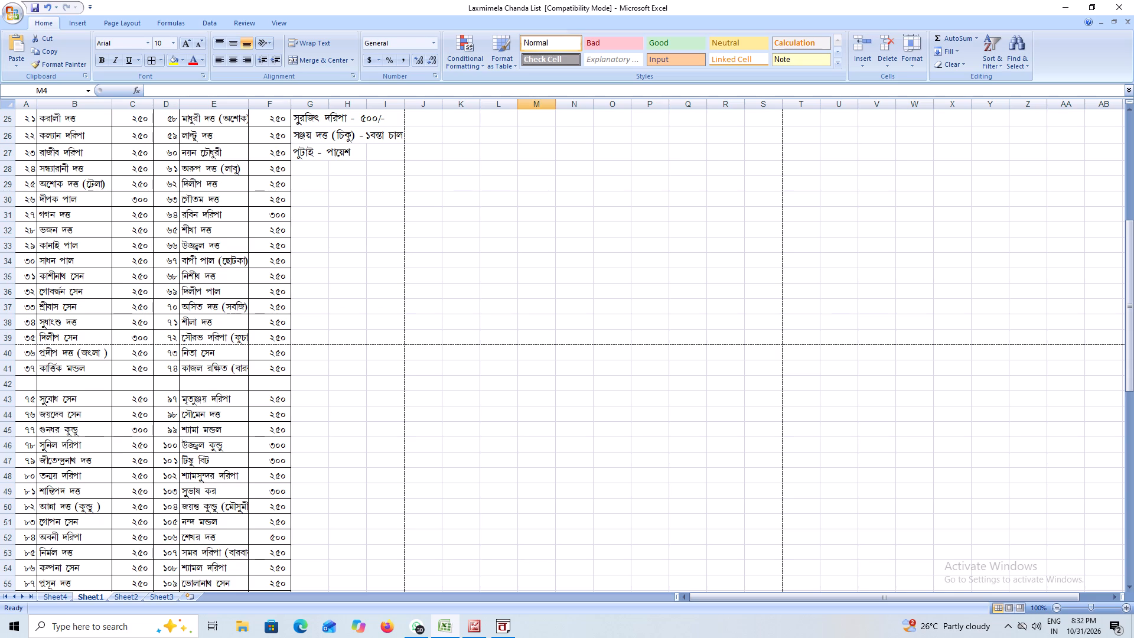
scroll(379, 244, up, 7)
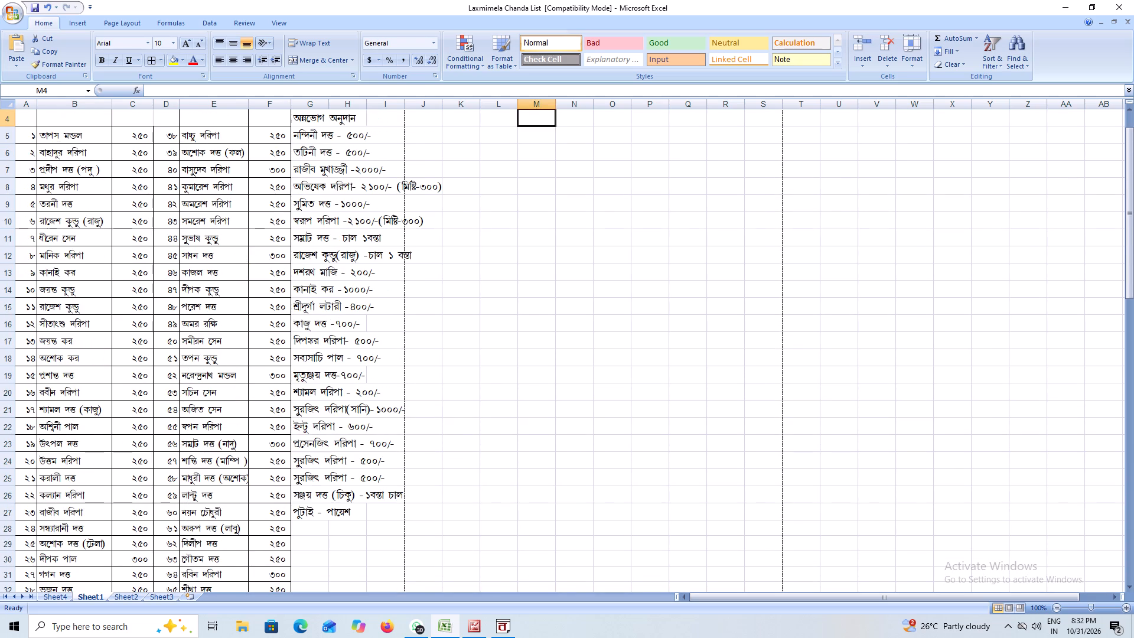
scroll(350, 181, up, 2)
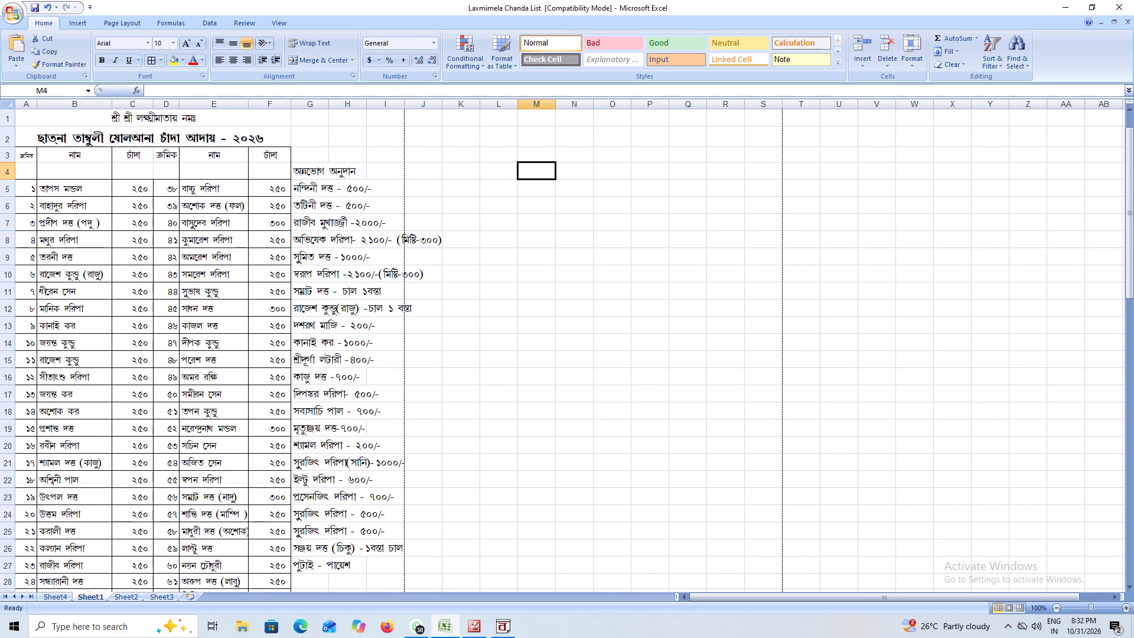
scroll(237, 321, down, 4)
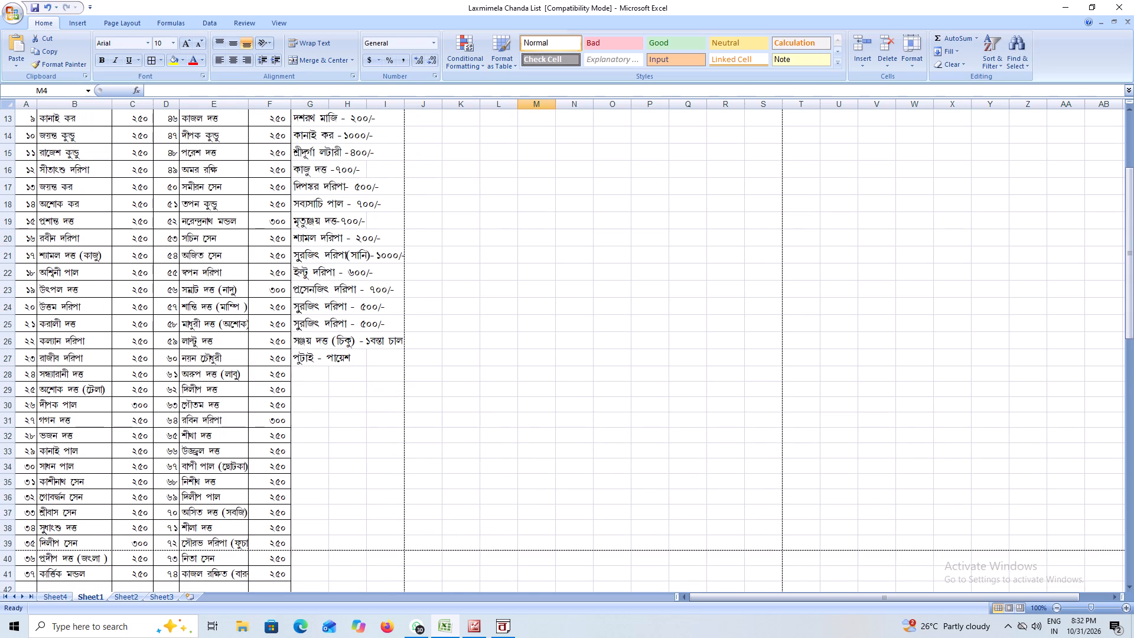
scroll(227, 382, down, 2)
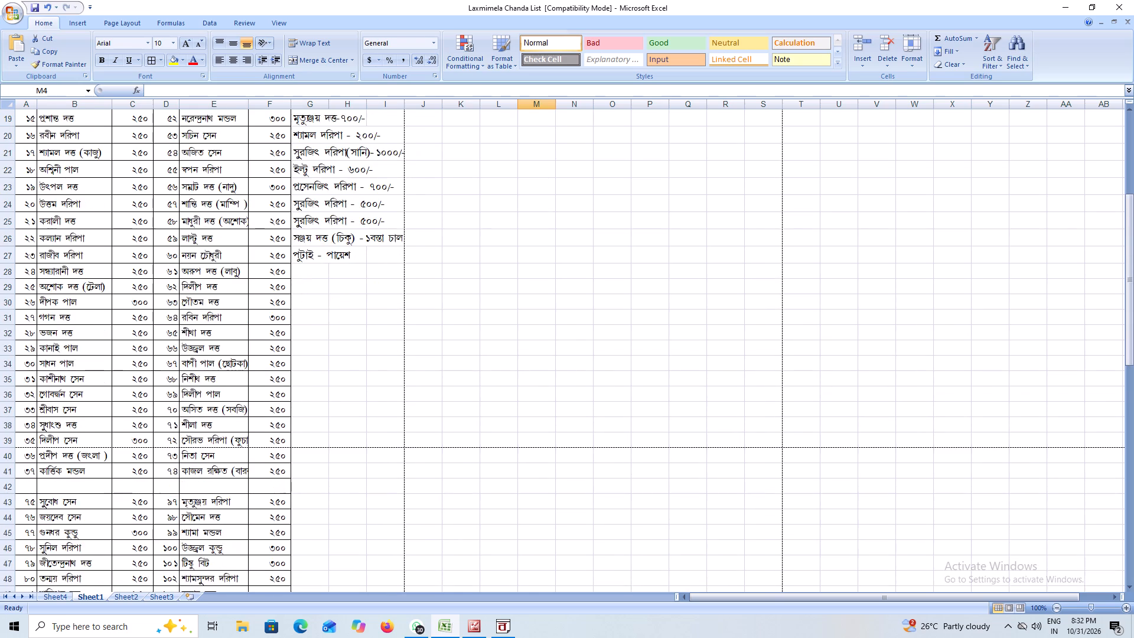
scroll(227, 383, down, 3)
click(239, 314)
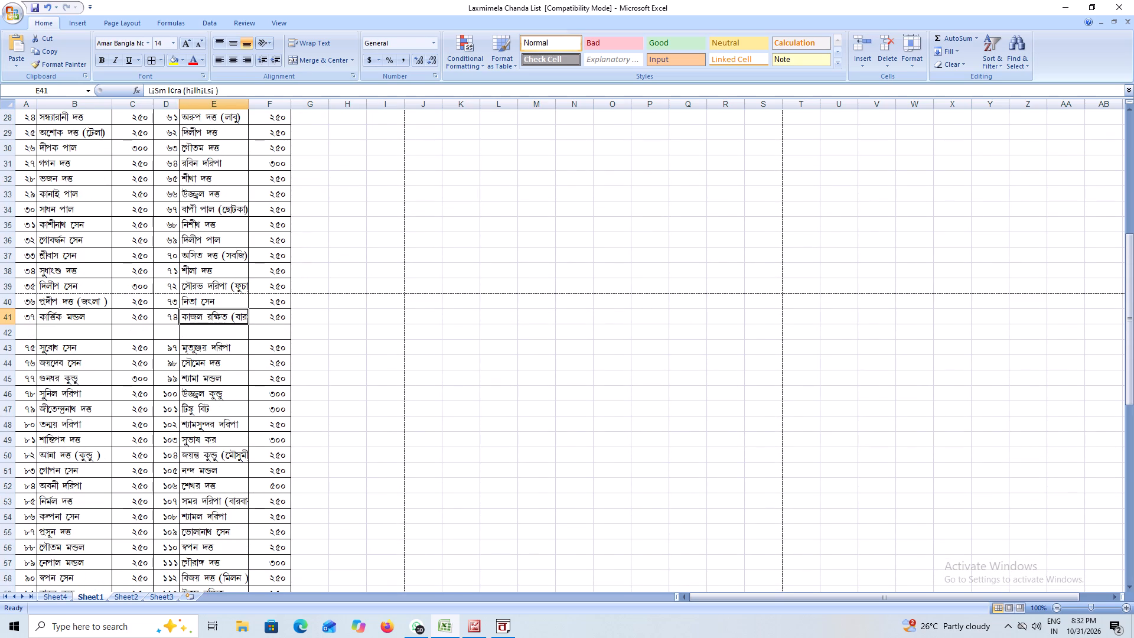
drag(181, 91, 226, 90)
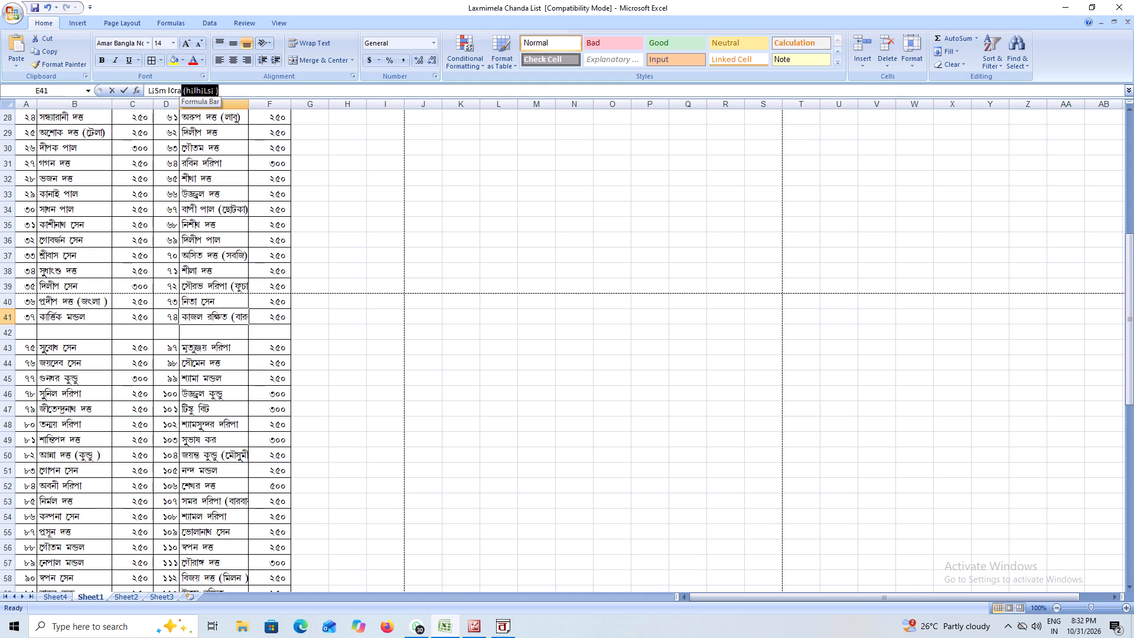
drag(226, 90, 226, 90)
click(172, 41)
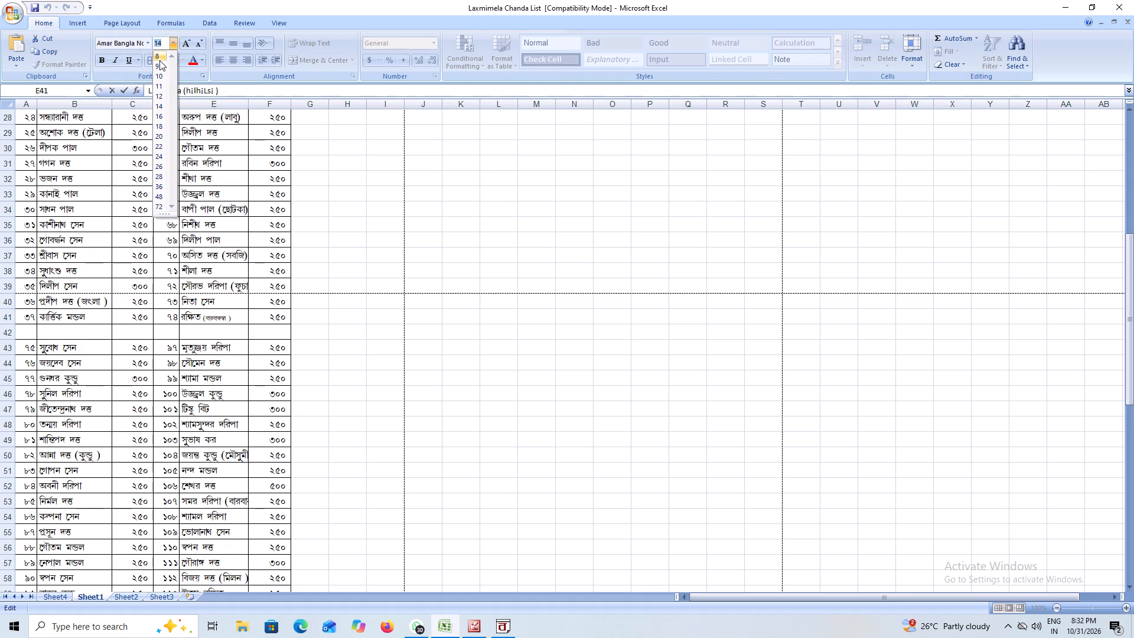
click(159, 60)
click(303, 357)
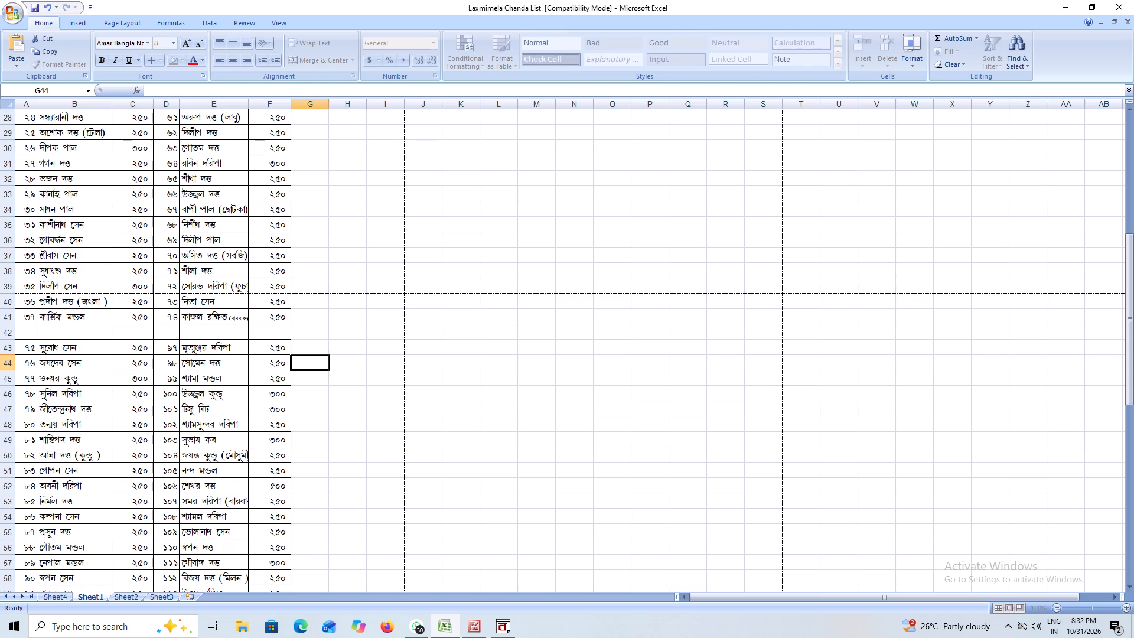
Clear the stray Decorator and puja 29780 notes in I70:J71 beside the receipts and payments account.
scroll(301, 287, down, 6)
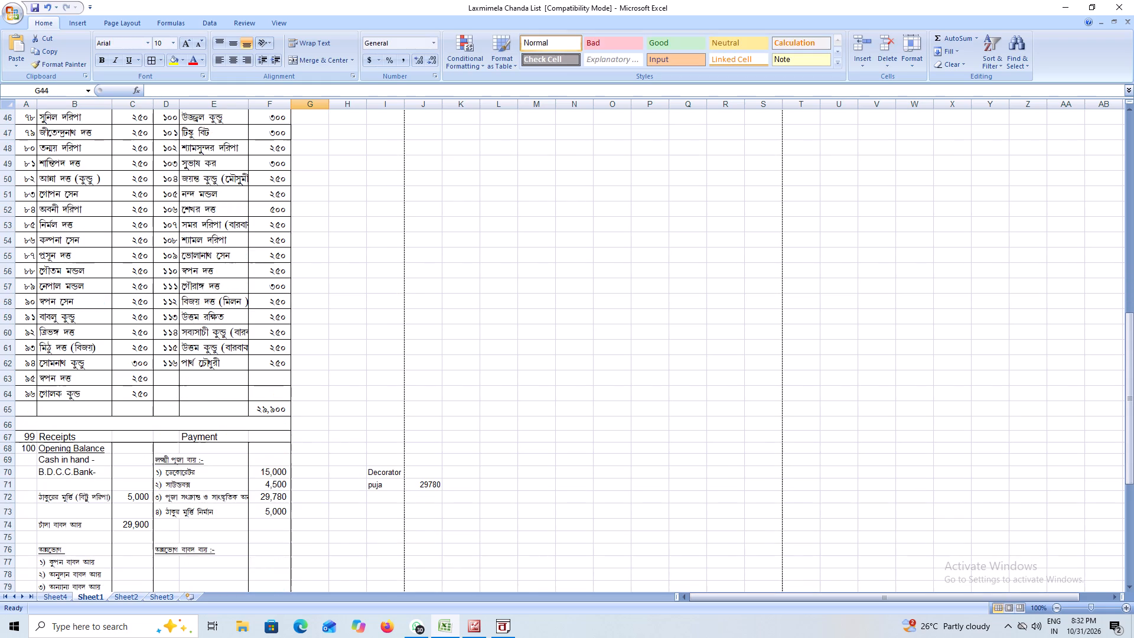
scroll(289, 341, down, 4)
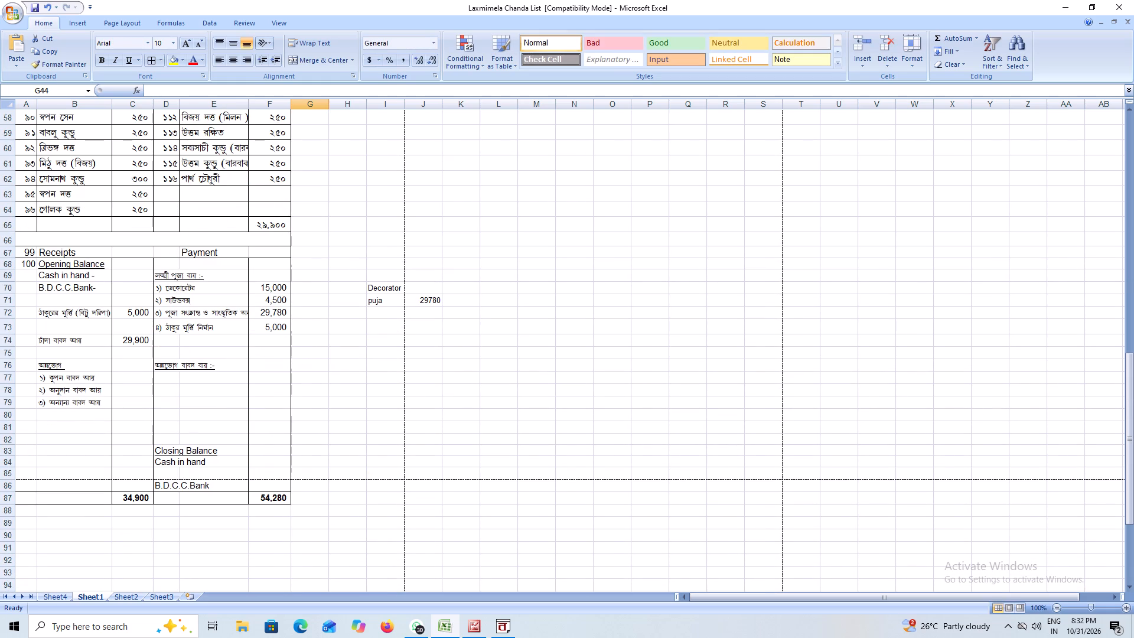
drag(374, 288, 412, 299)
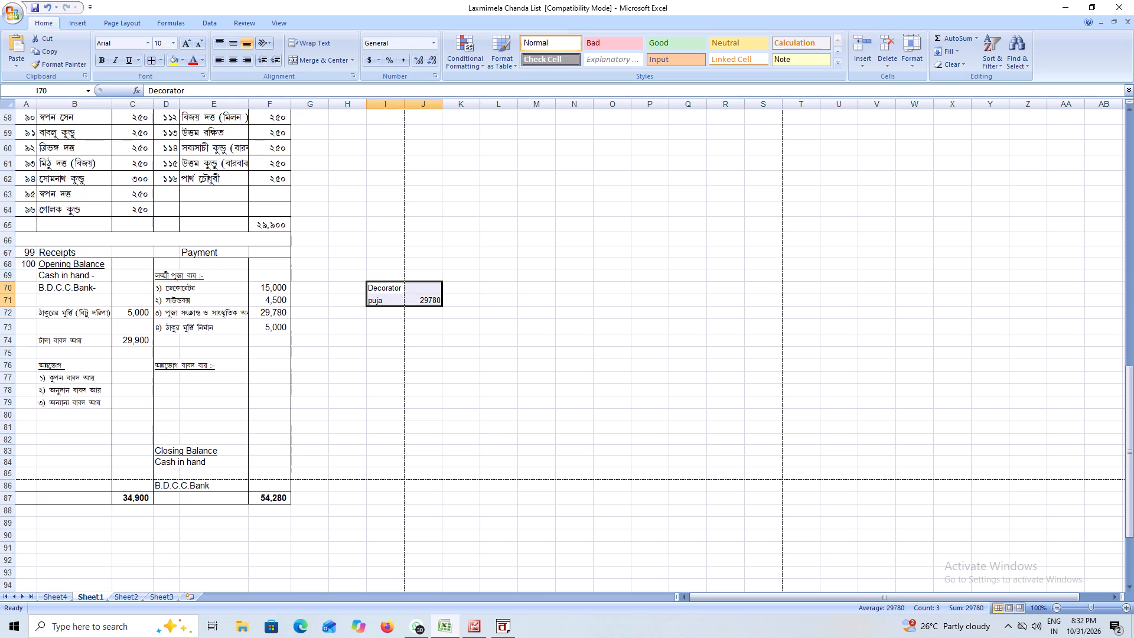
key(Delete)
double_click(336, 378)
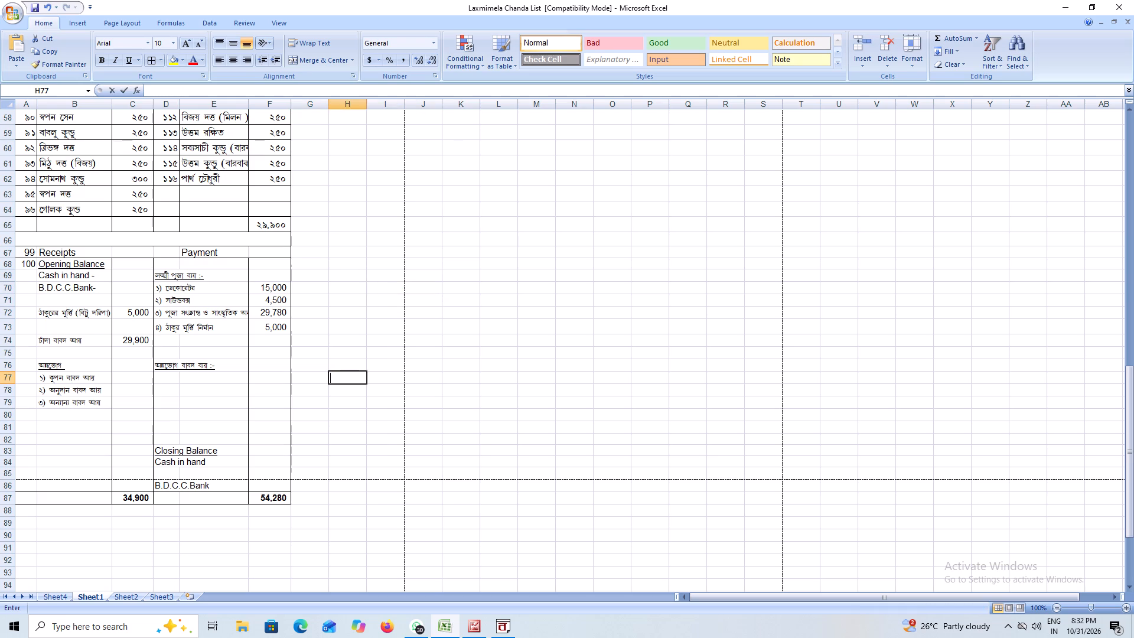
Widen column E, the second name column of the subscription list, to a width of about 20.86.
scroll(303, 380, up, 4)
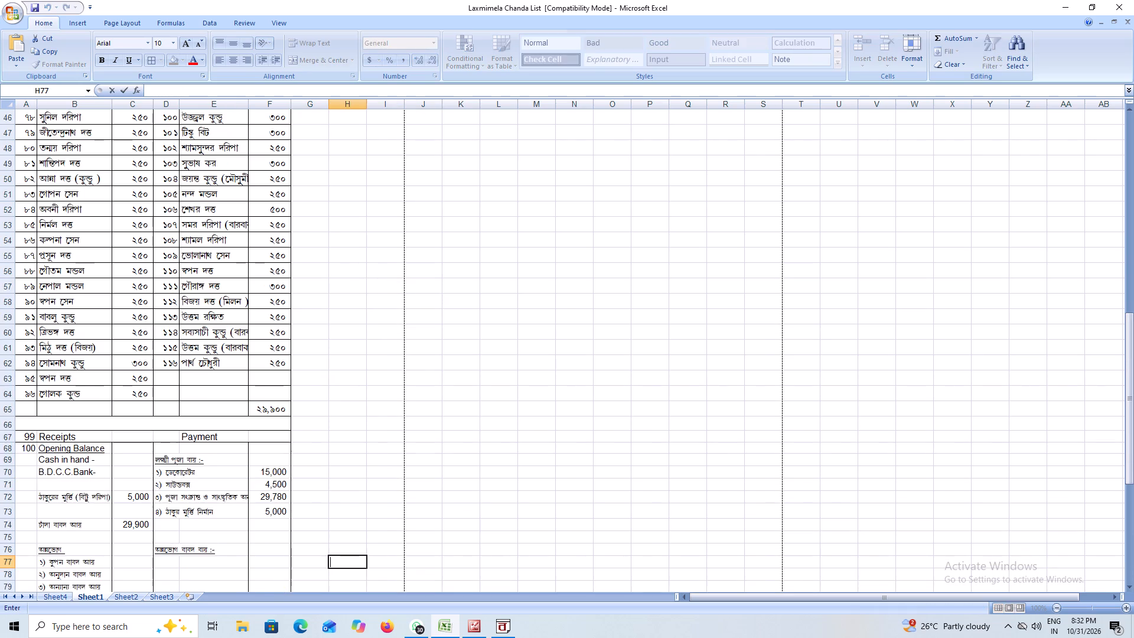
scroll(302, 380, up, 14)
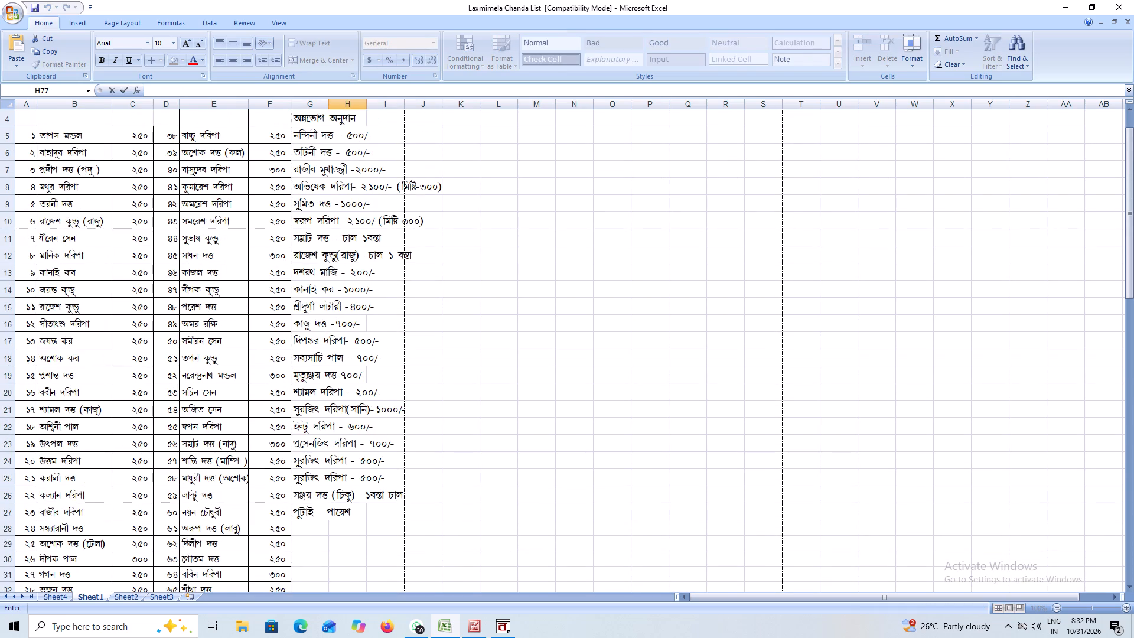
click(249, 106)
drag(249, 106, 250, 106)
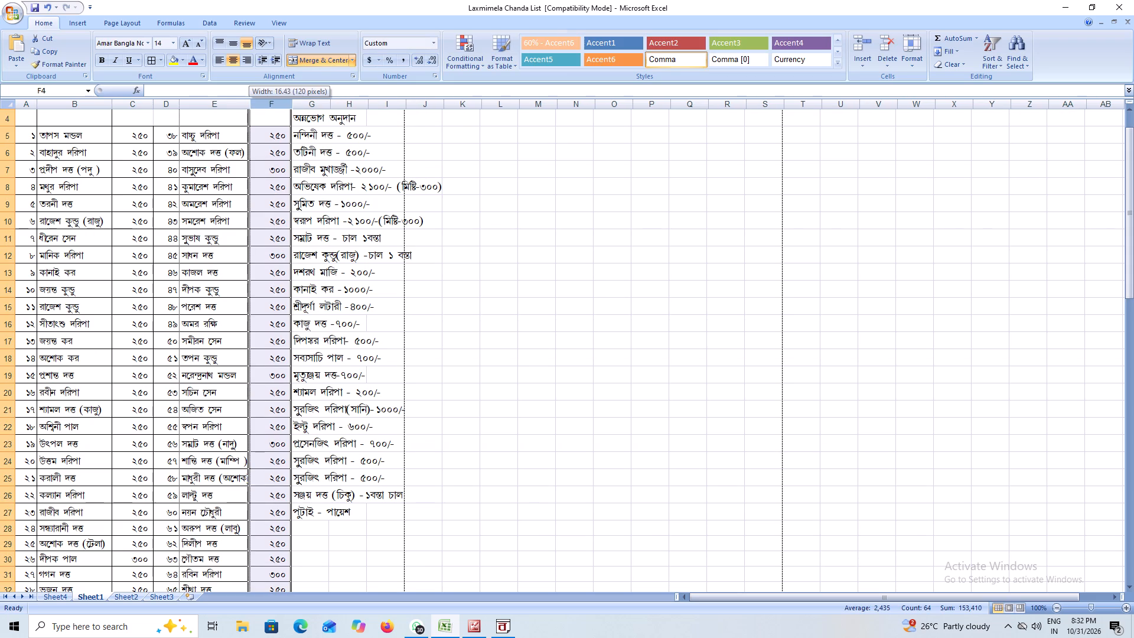
drag(250, 106, 257, 106)
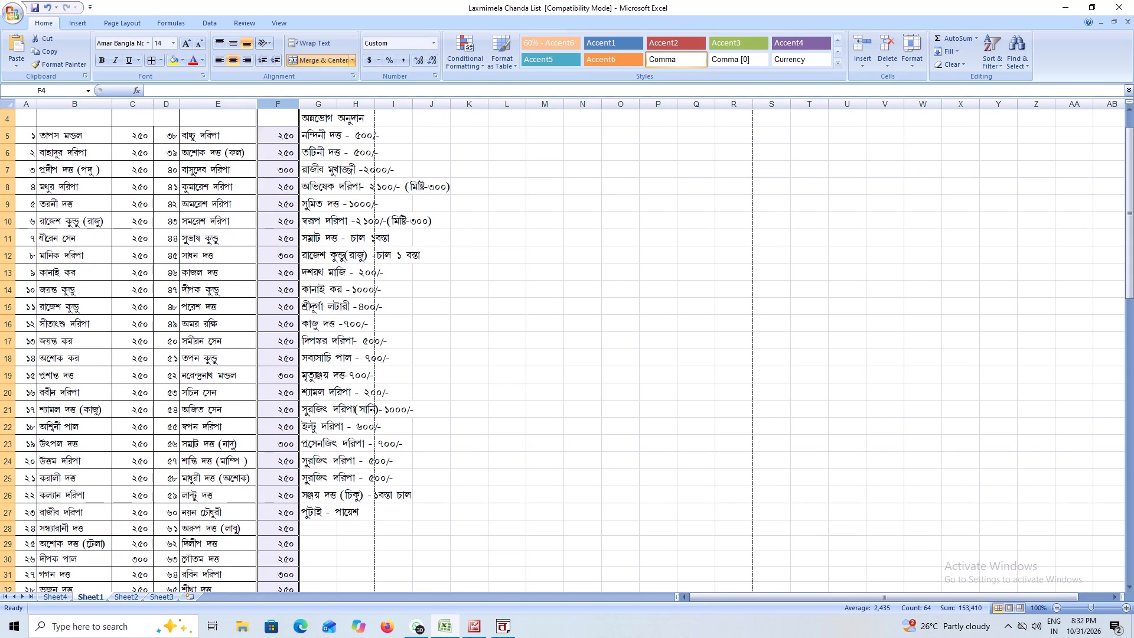
triple_click(258, 105)
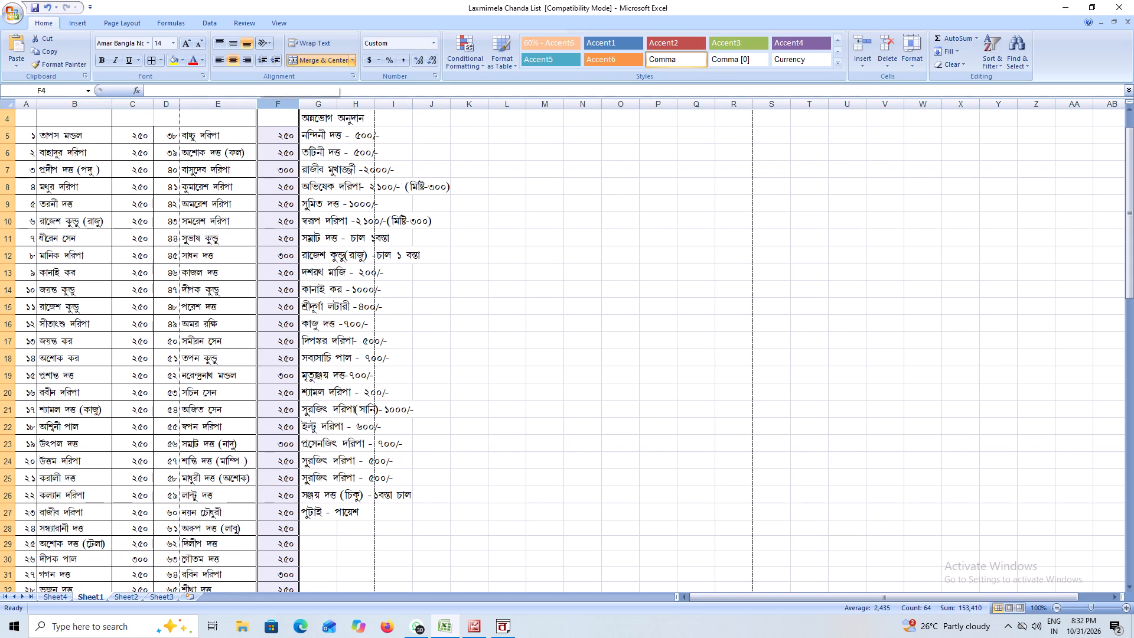
click(256, 105)
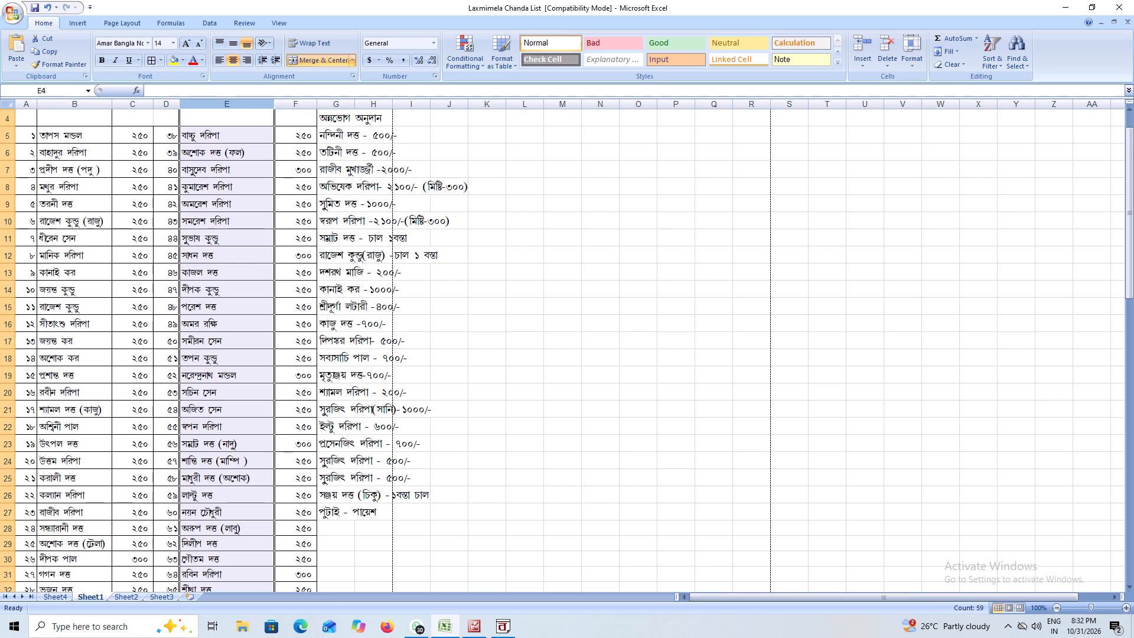
drag(275, 107, 269, 107)
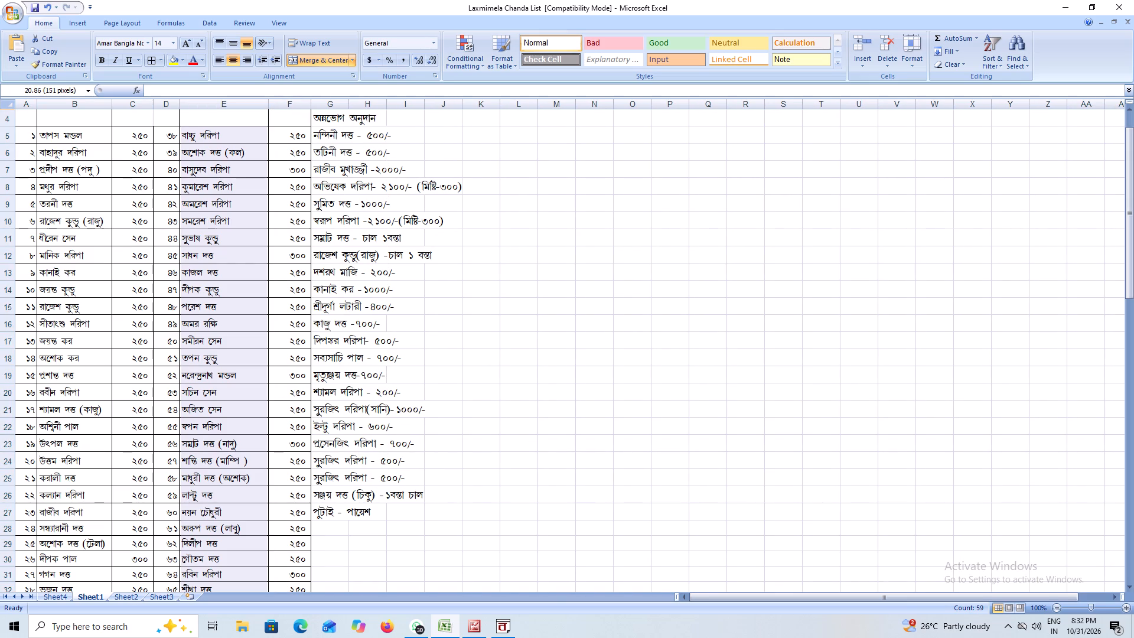
Widen column H, beside the column that holds the donation entries.
click(546, 265)
drag(386, 104, 392, 105)
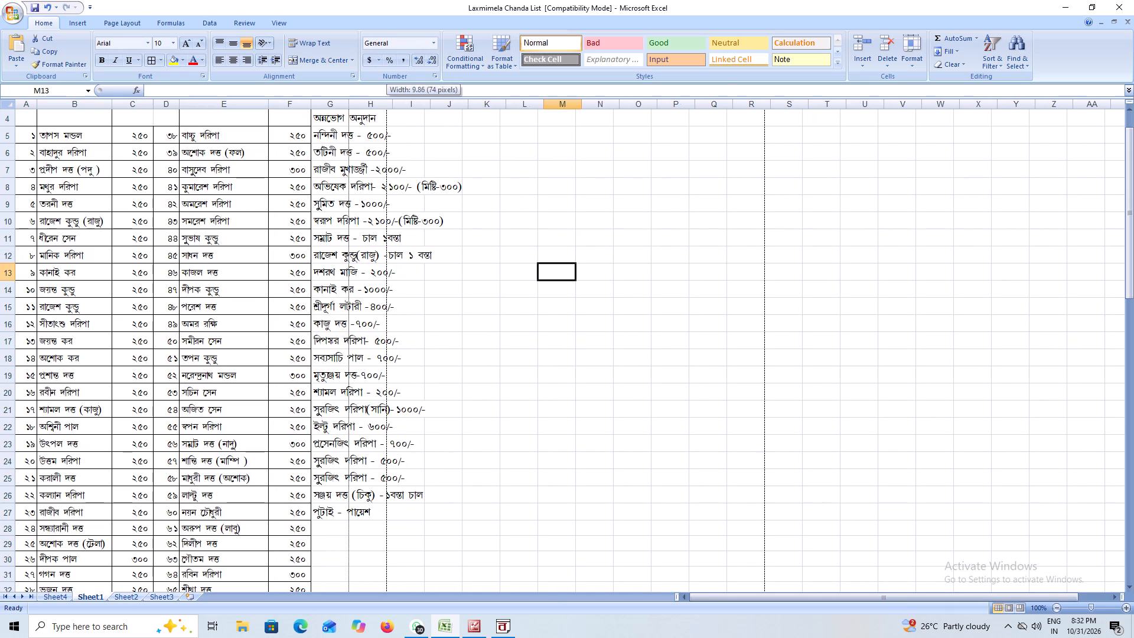
drag(392, 105, 461, 110)
drag(460, 108, 447, 108)
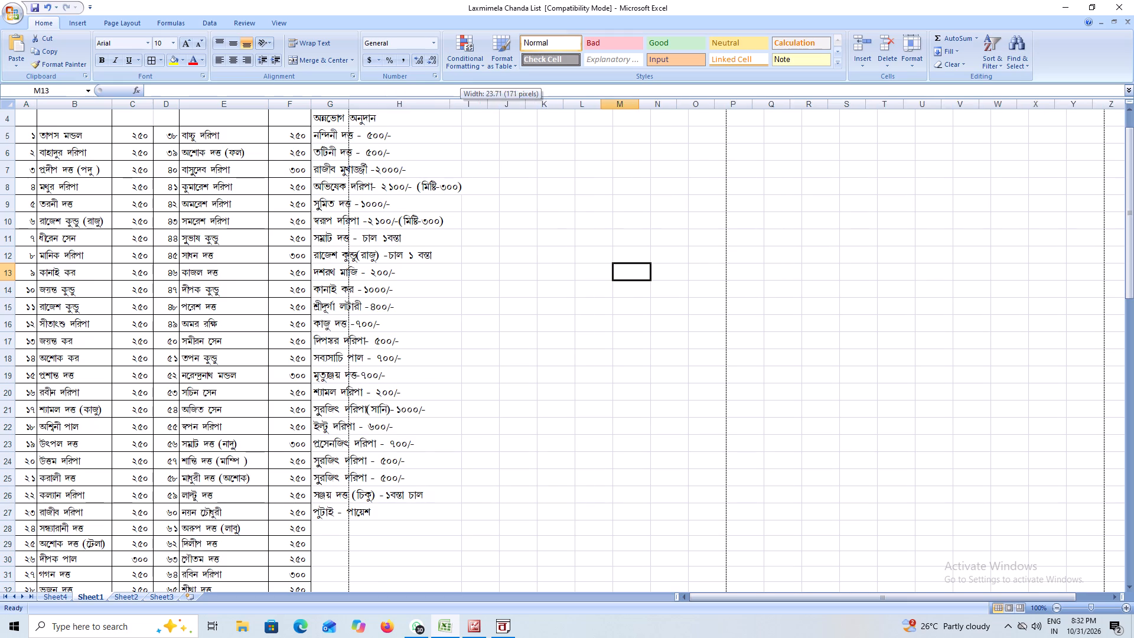
drag(447, 108, 410, 108)
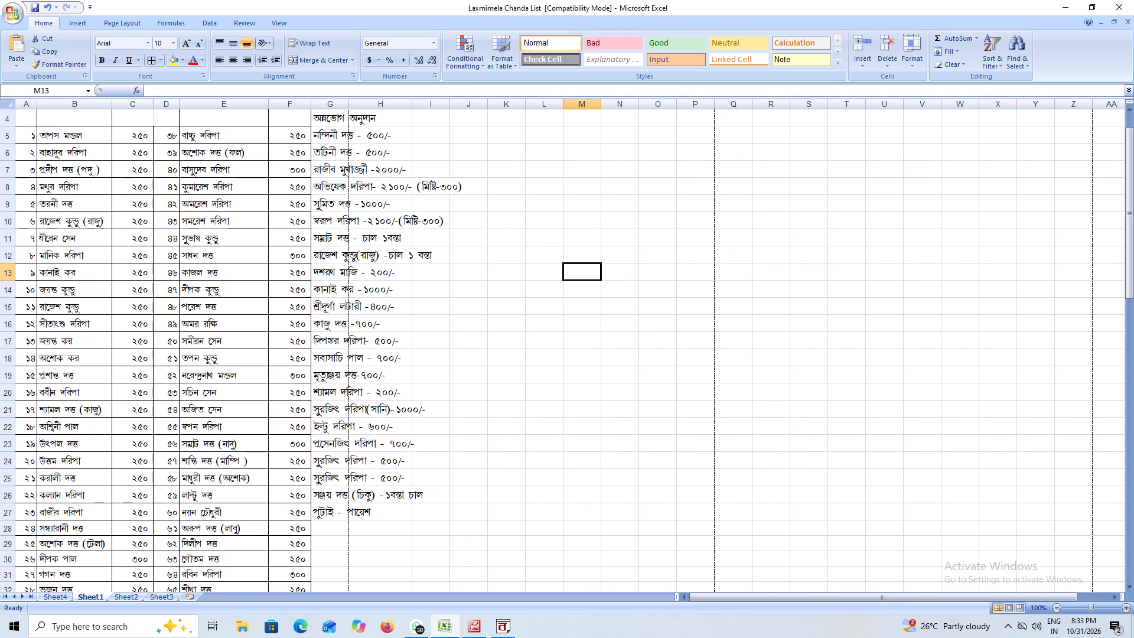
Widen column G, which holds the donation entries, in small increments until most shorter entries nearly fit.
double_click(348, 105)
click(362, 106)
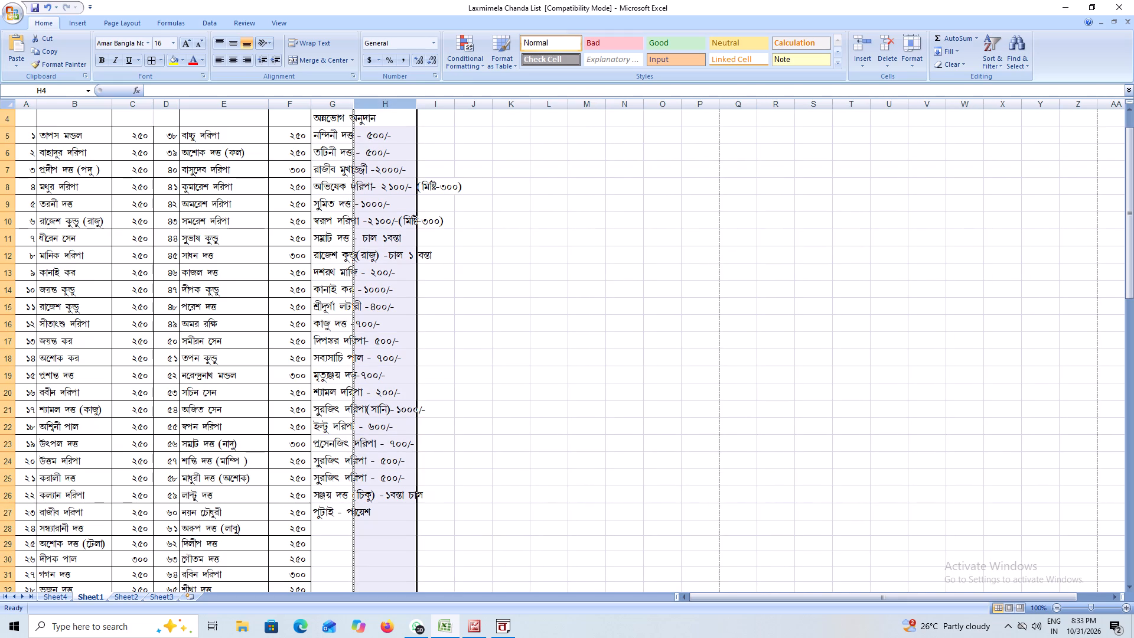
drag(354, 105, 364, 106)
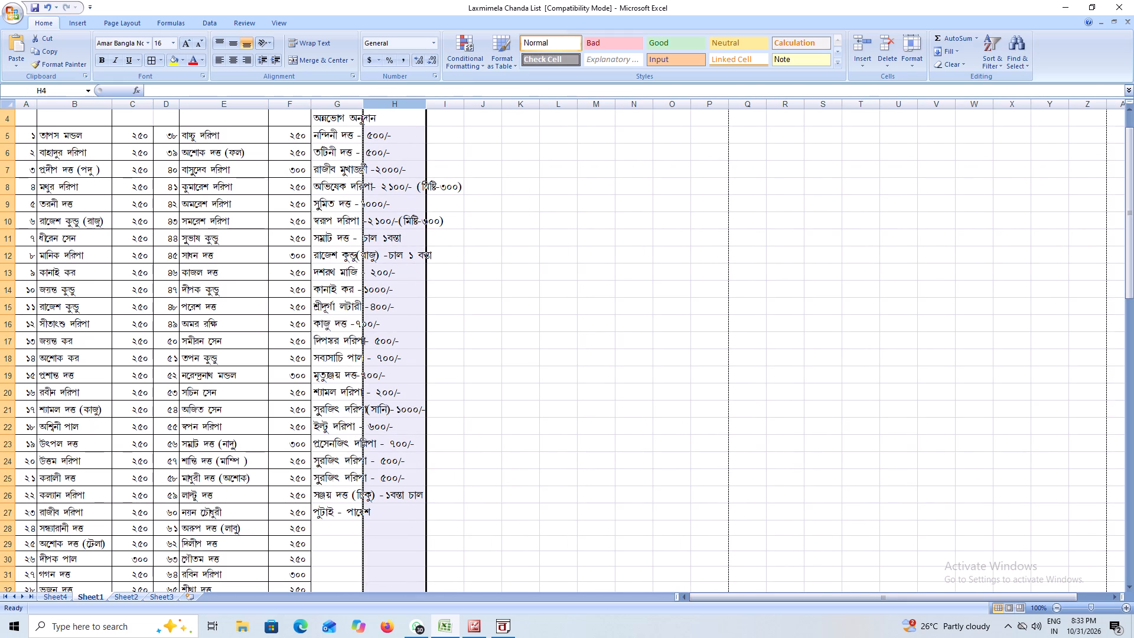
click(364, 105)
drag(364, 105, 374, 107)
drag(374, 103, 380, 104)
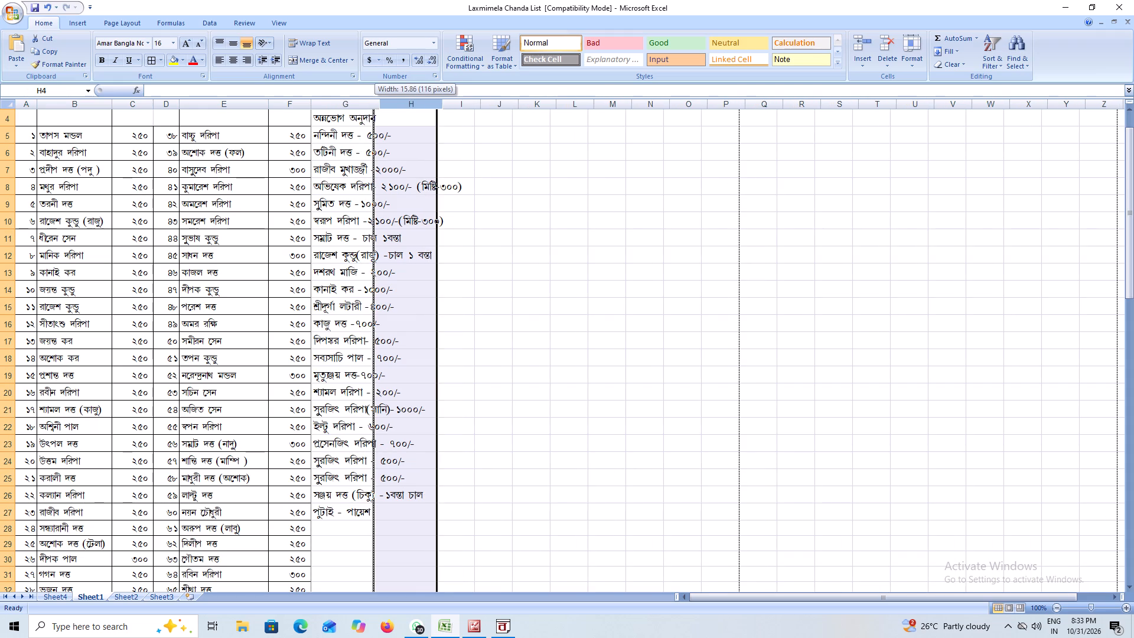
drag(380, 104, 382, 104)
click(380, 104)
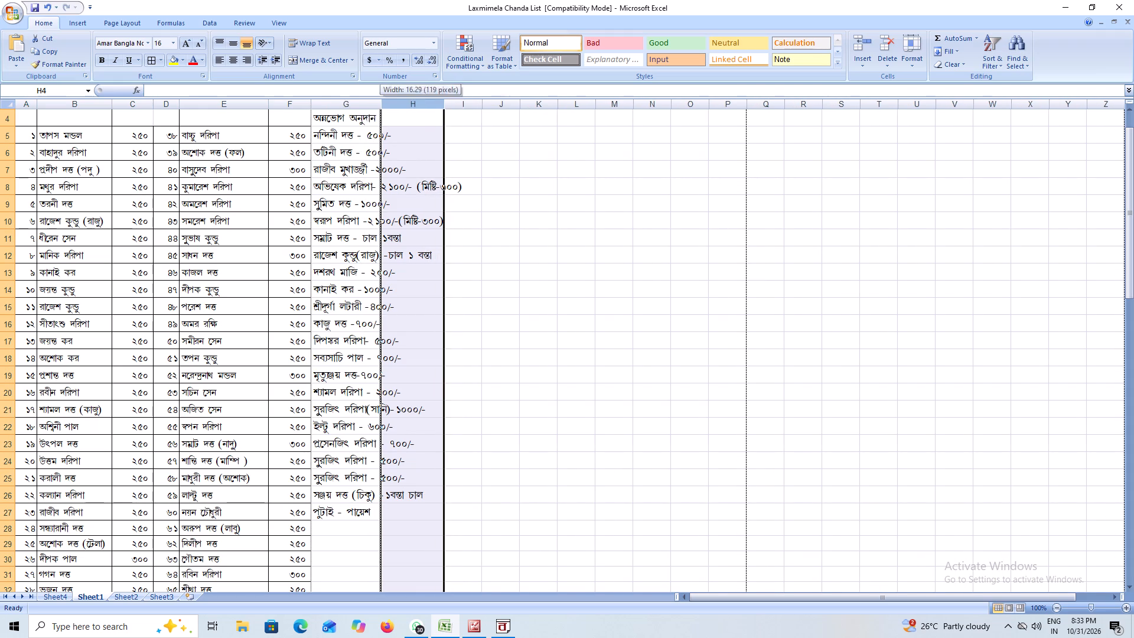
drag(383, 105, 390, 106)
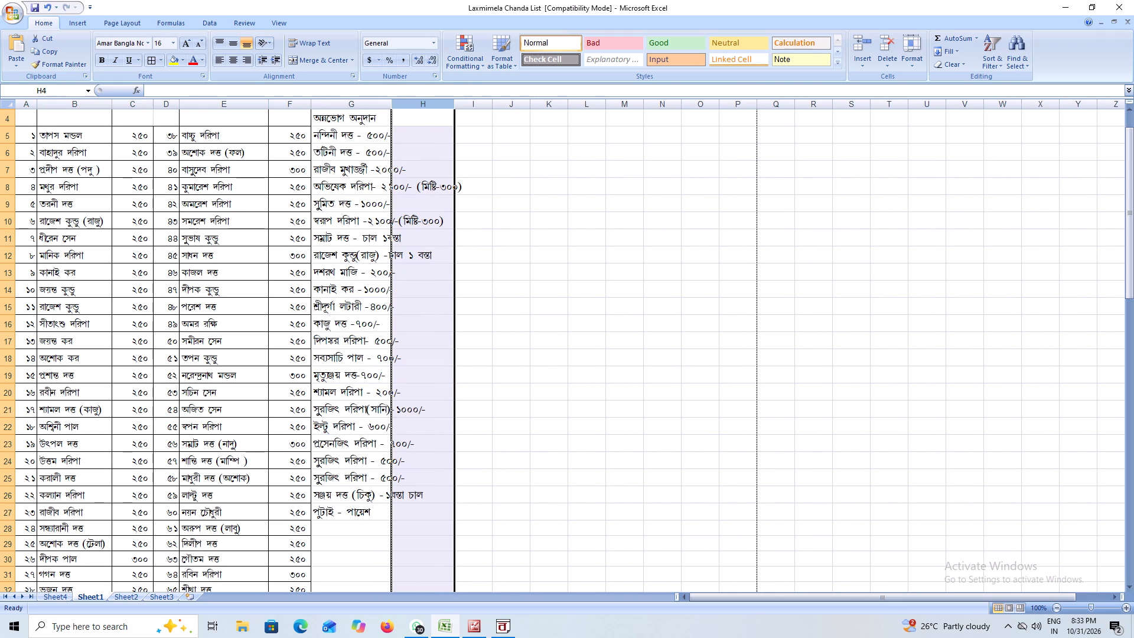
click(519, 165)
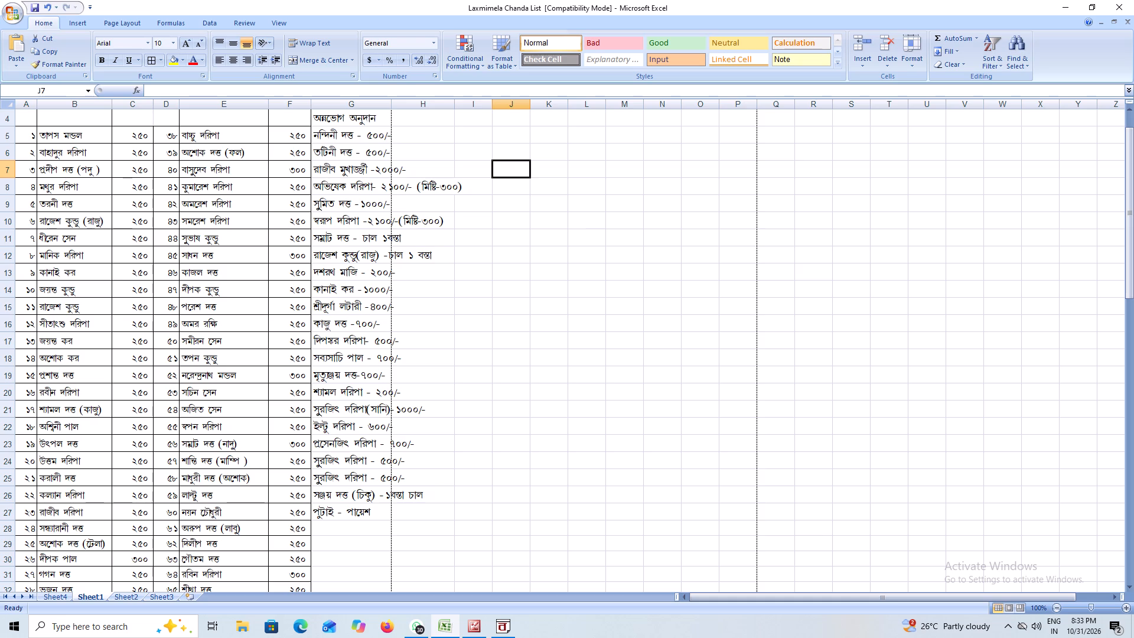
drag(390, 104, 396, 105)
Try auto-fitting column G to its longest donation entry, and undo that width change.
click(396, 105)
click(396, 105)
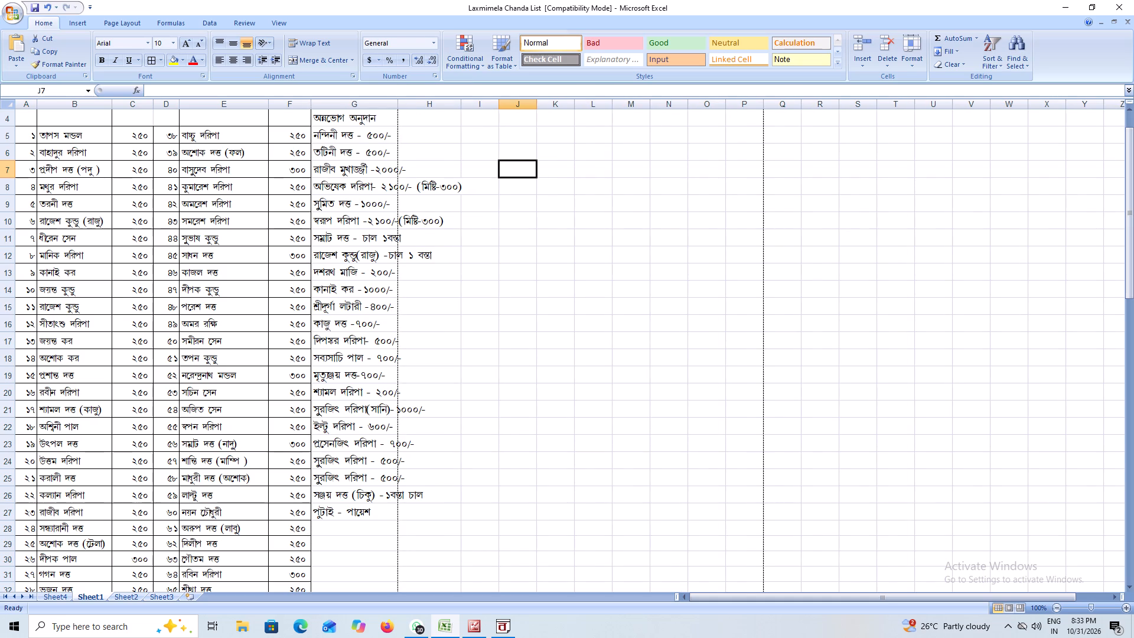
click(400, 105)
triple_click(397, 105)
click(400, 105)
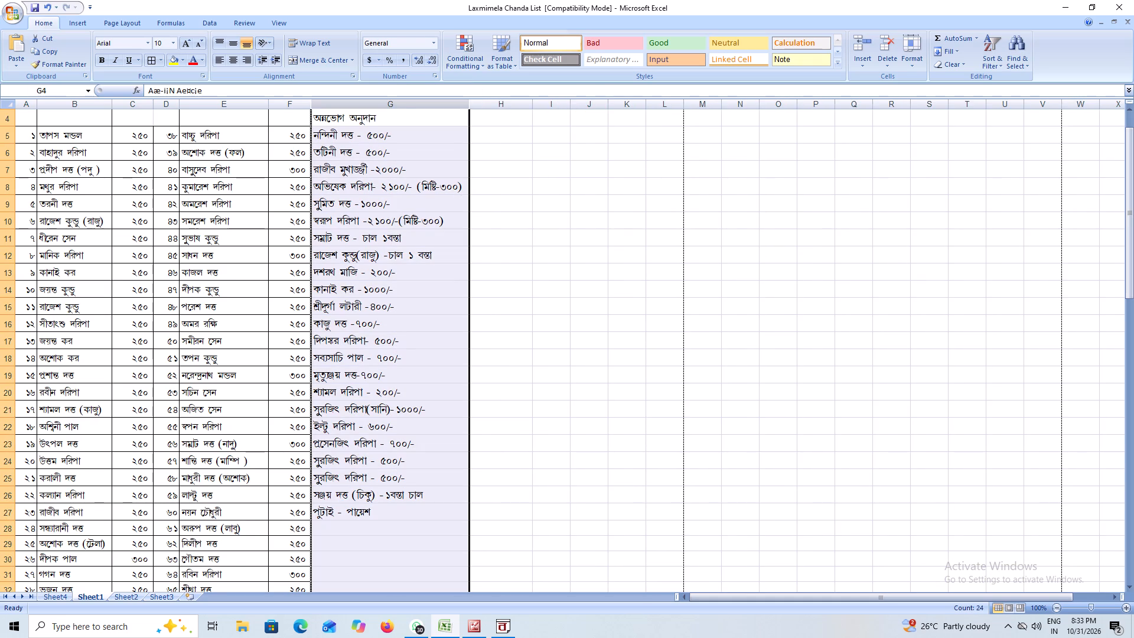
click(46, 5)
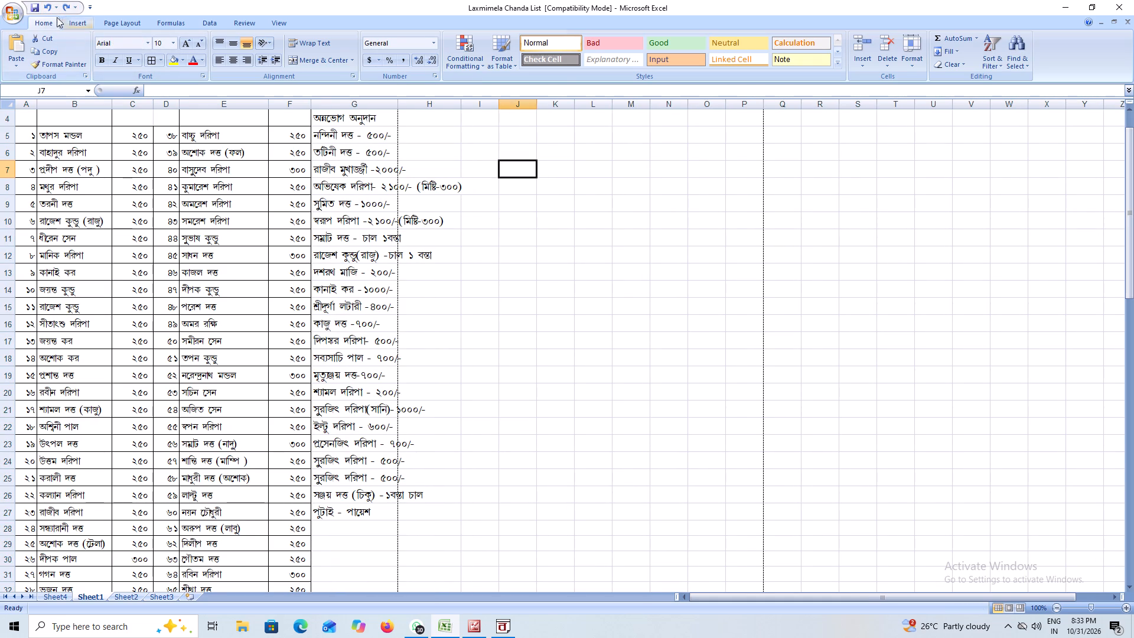
Save the workbook.
click(35, 9)
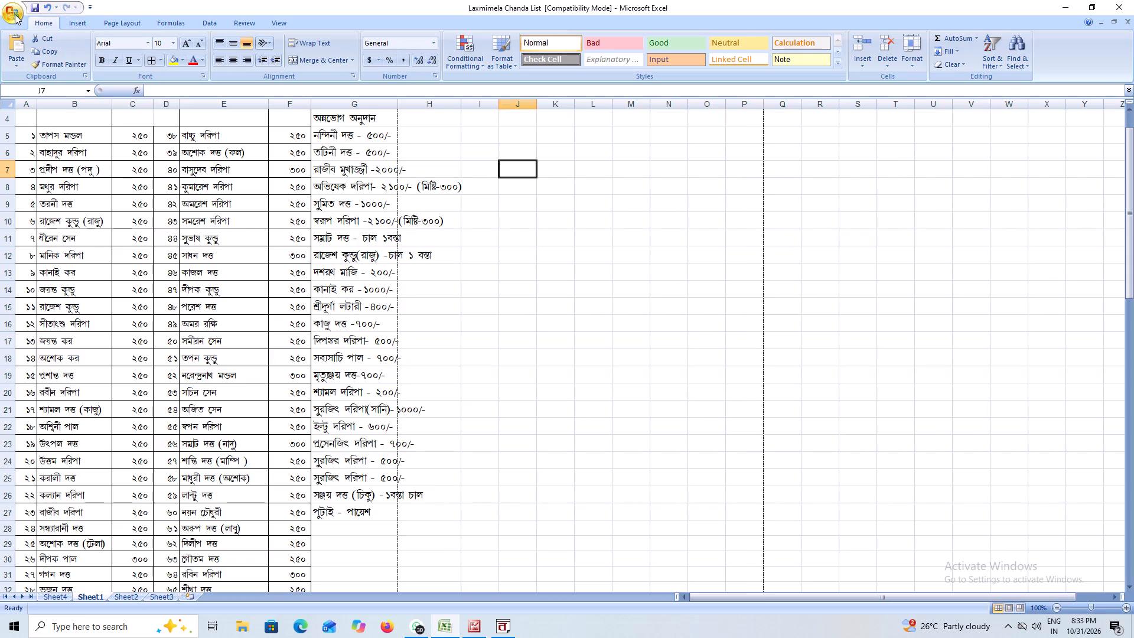
Check the sheet in print preview, set the left and right page margins to 0.25, and return to the sheet.
click(15, 14)
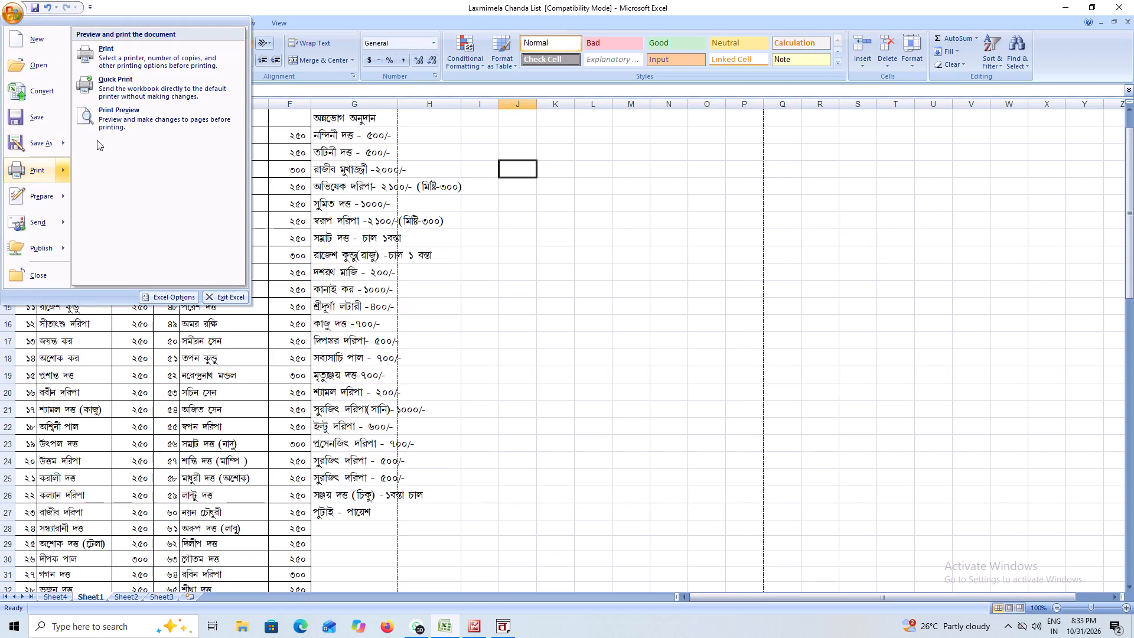
click(109, 122)
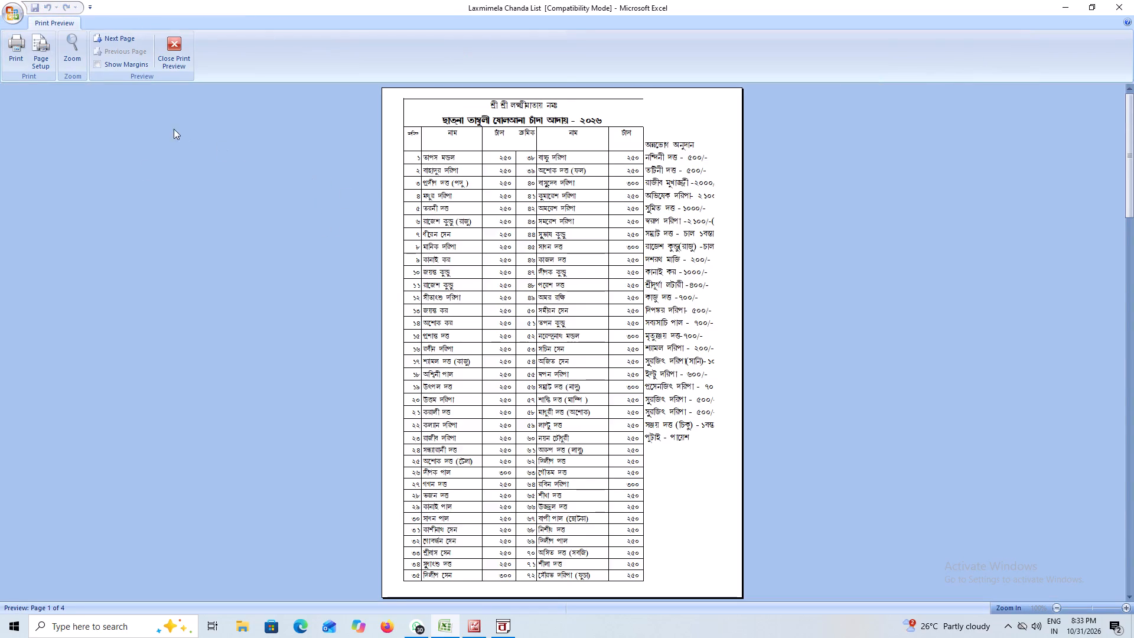
click(41, 65)
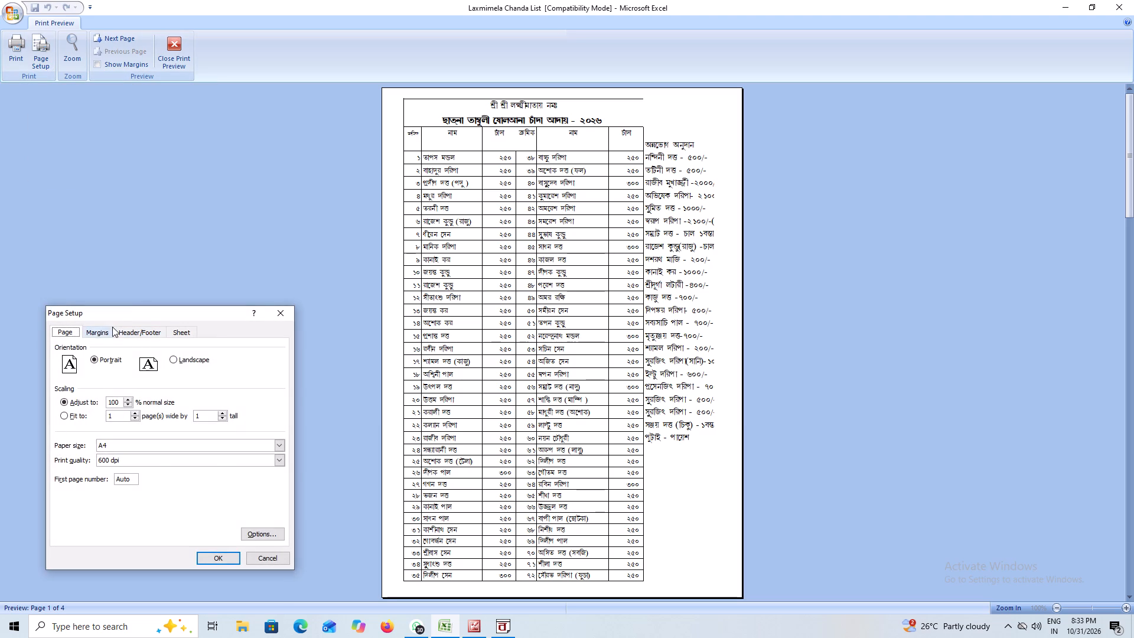
click(96, 332)
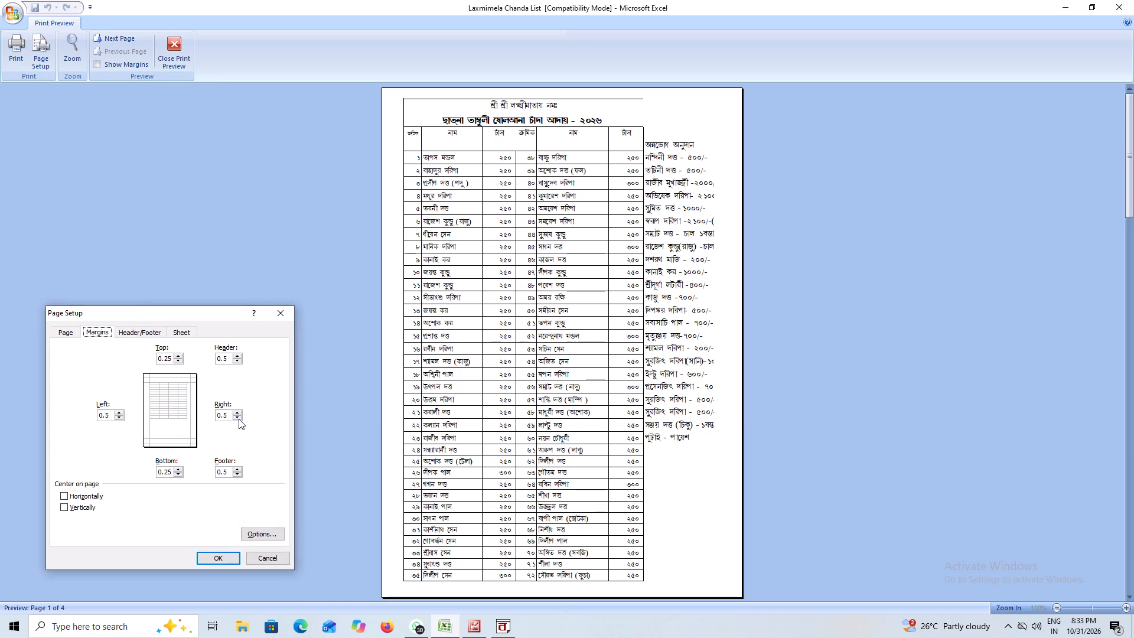
click(239, 419)
click(119, 419)
click(219, 559)
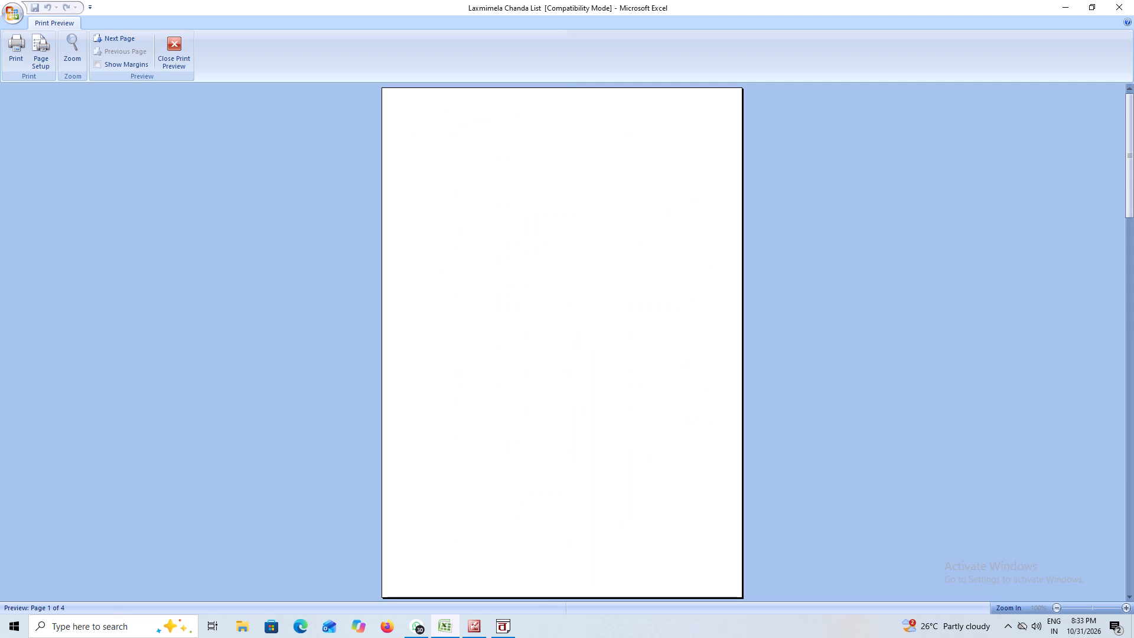
click(172, 66)
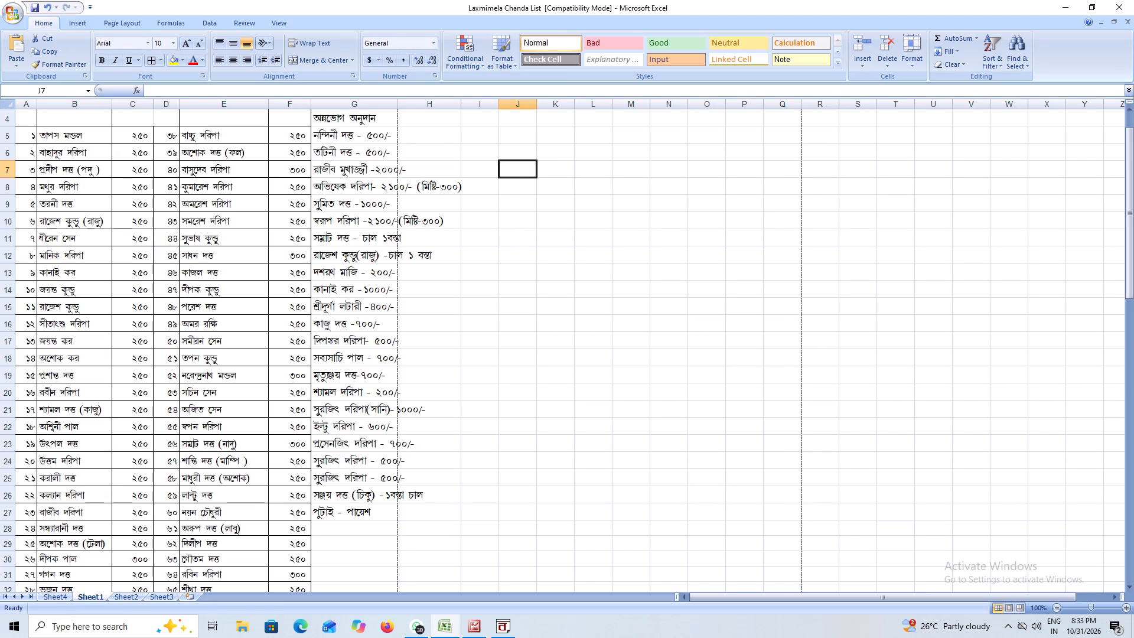
Auto-fit the width of column G to its longest donation entry.
click(331, 147)
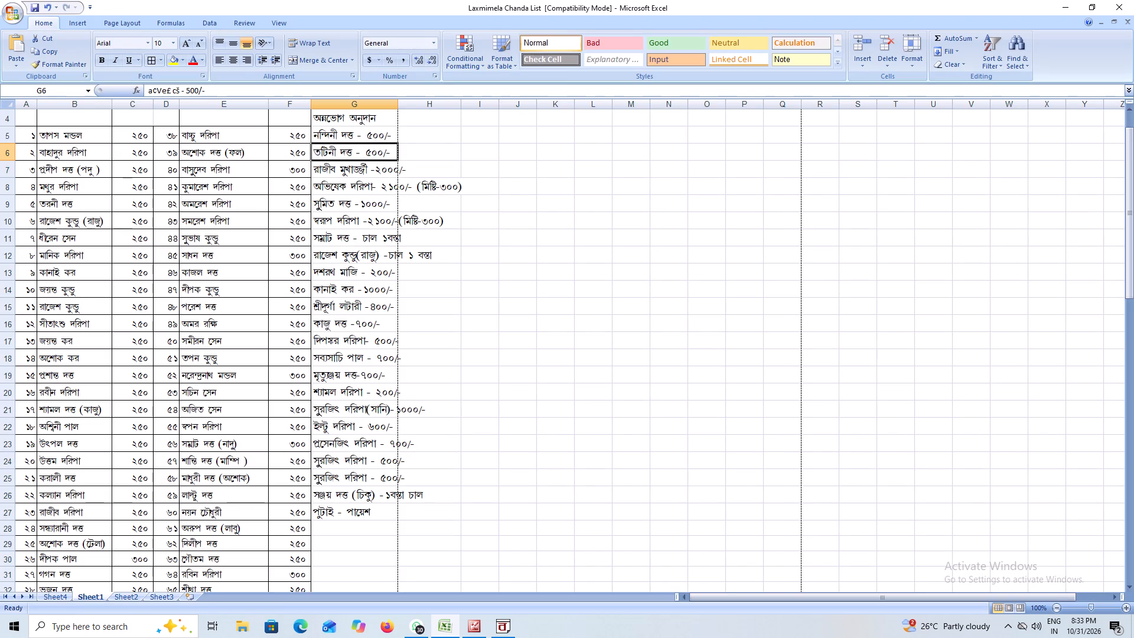
click(449, 132)
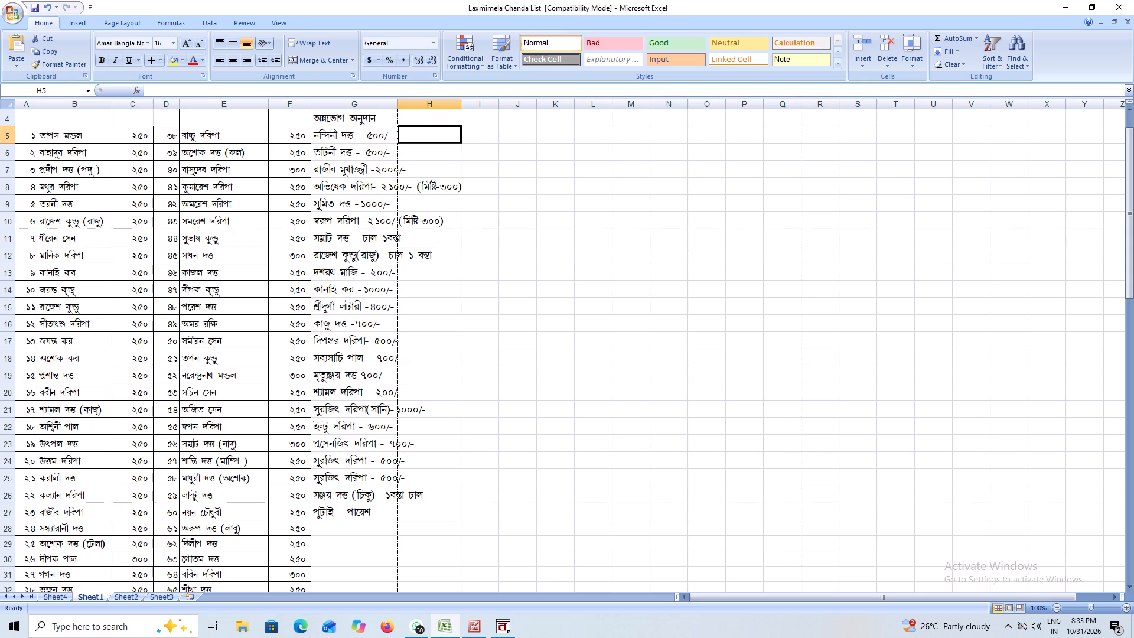
double_click(396, 105)
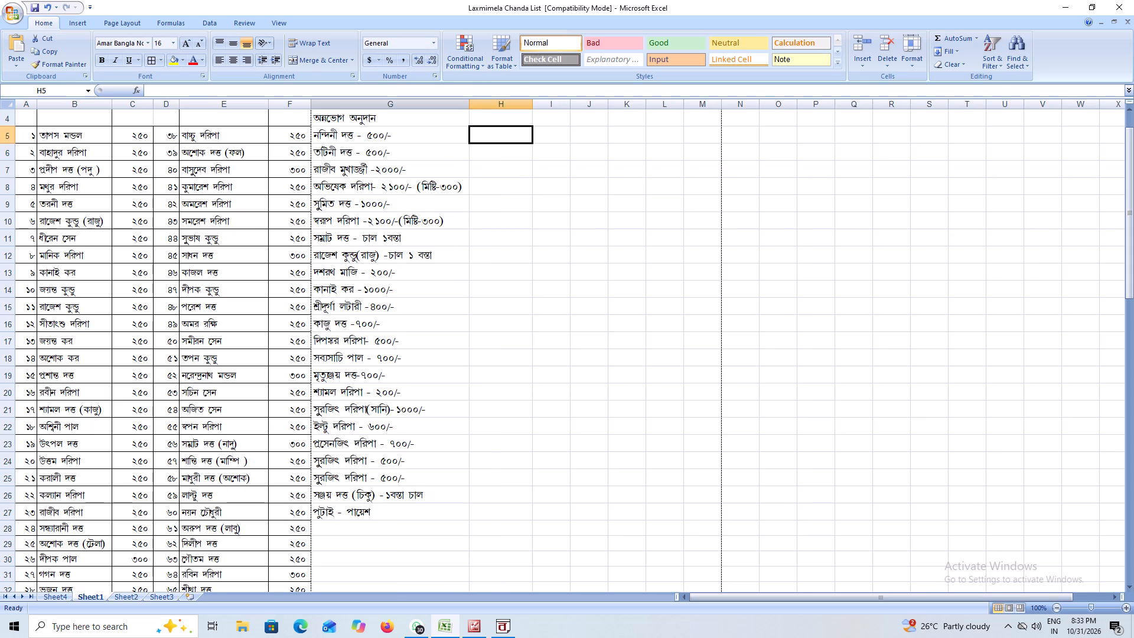
Set the font size of the donation entries in G5:G27 to 14.
click(329, 132)
drag(331, 134, 353, 306)
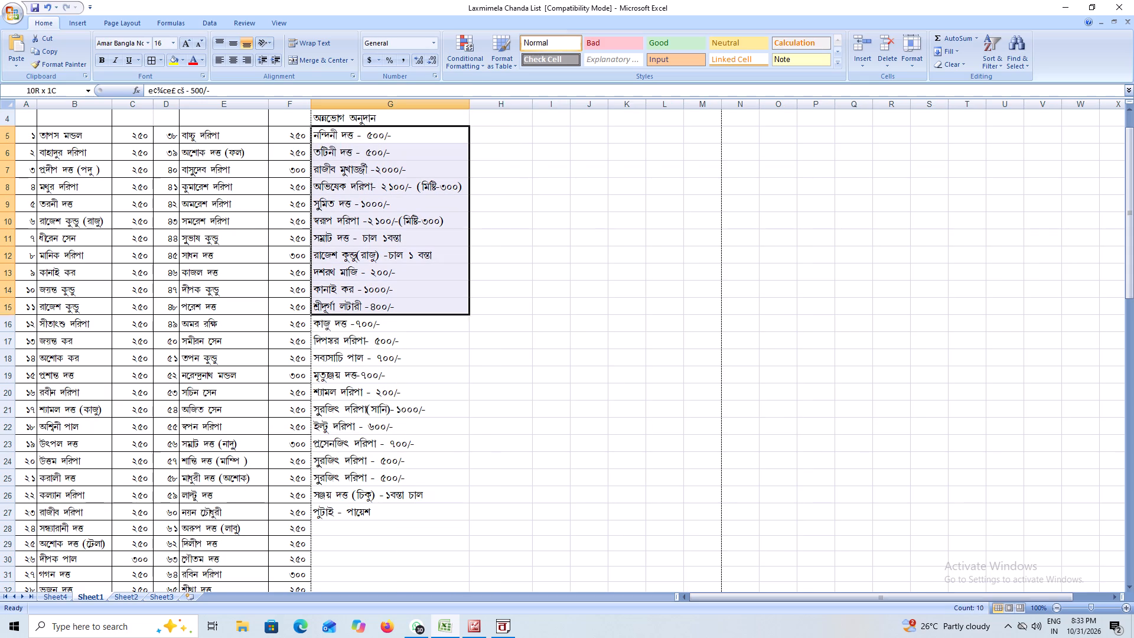
drag(353, 306, 366, 513)
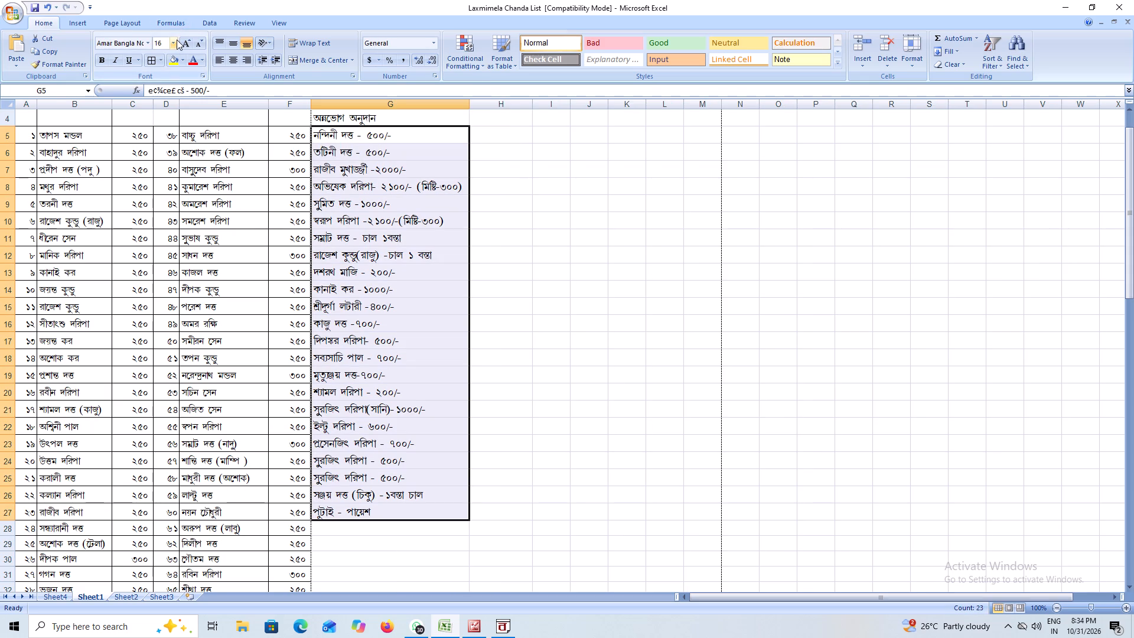
click(175, 40)
click(162, 106)
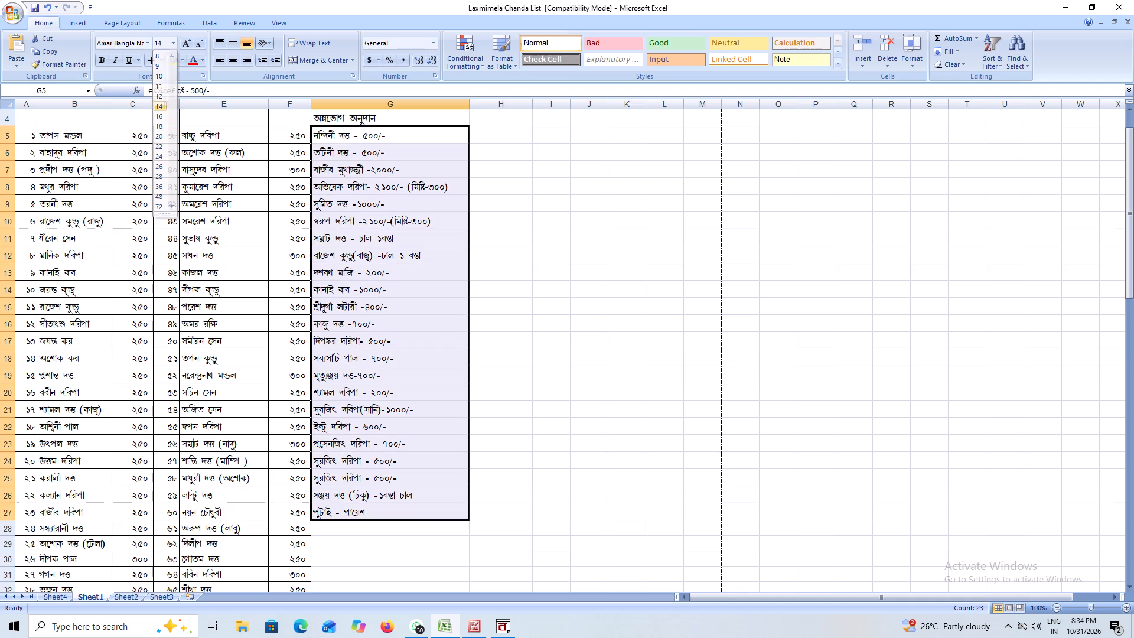
click(491, 211)
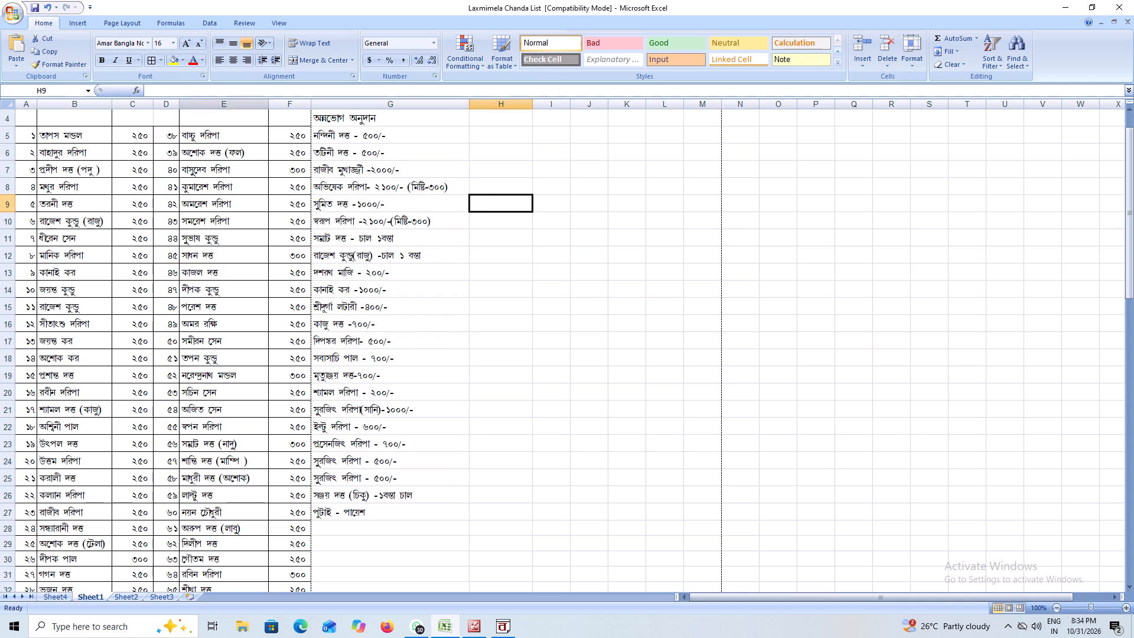
Narrow column G to a width of about 28.71.
click(468, 106)
drag(468, 106, 432, 106)
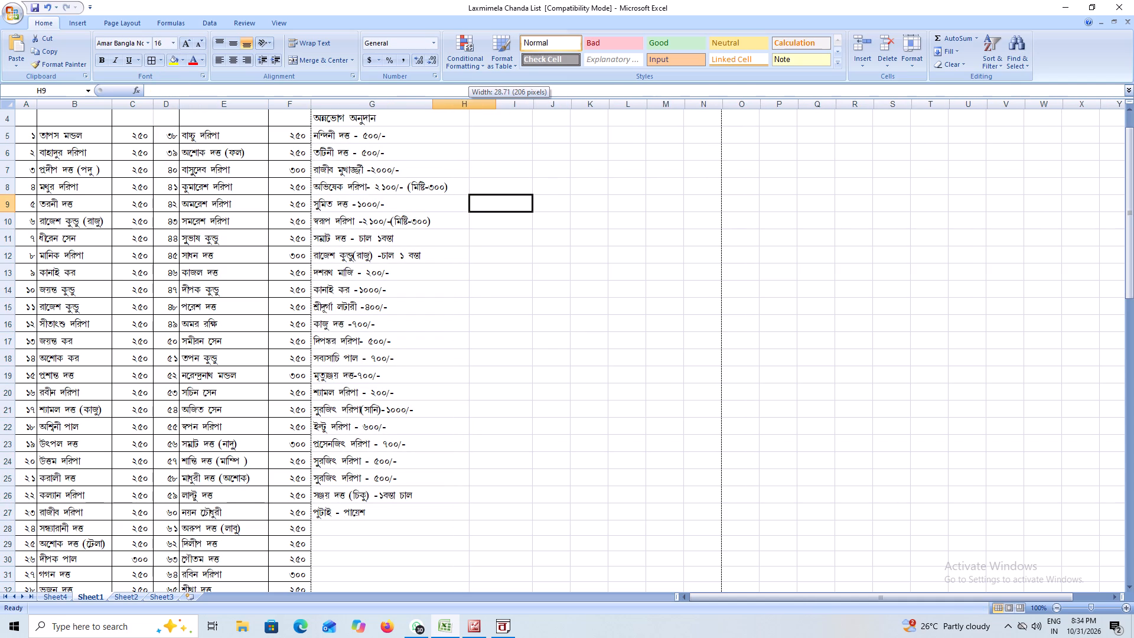
drag(432, 106, 431, 106)
click(474, 193)
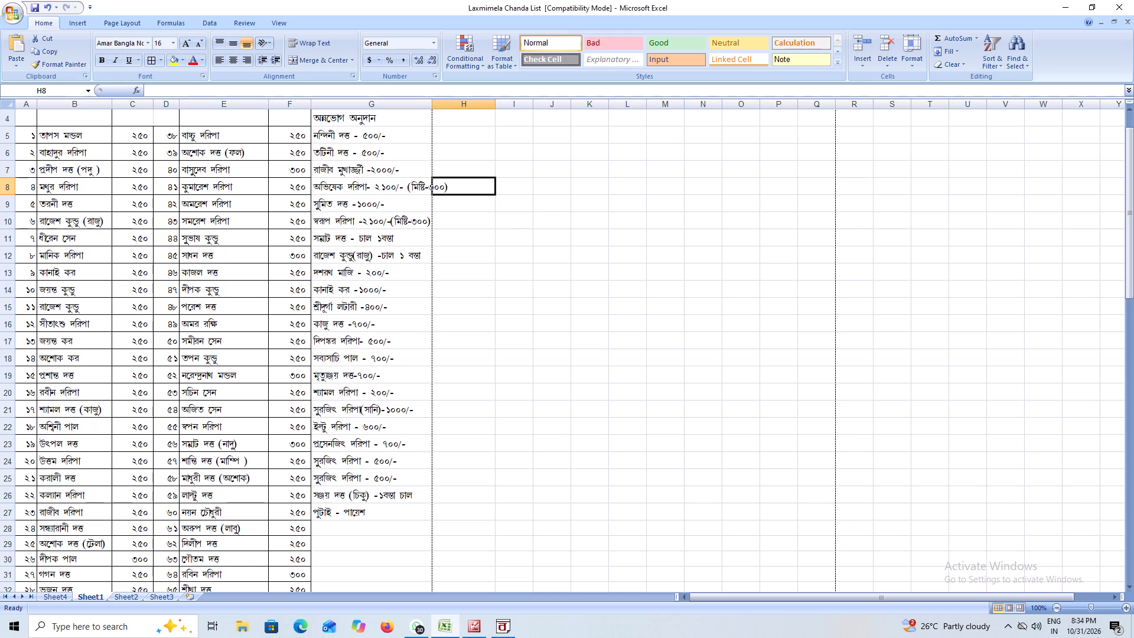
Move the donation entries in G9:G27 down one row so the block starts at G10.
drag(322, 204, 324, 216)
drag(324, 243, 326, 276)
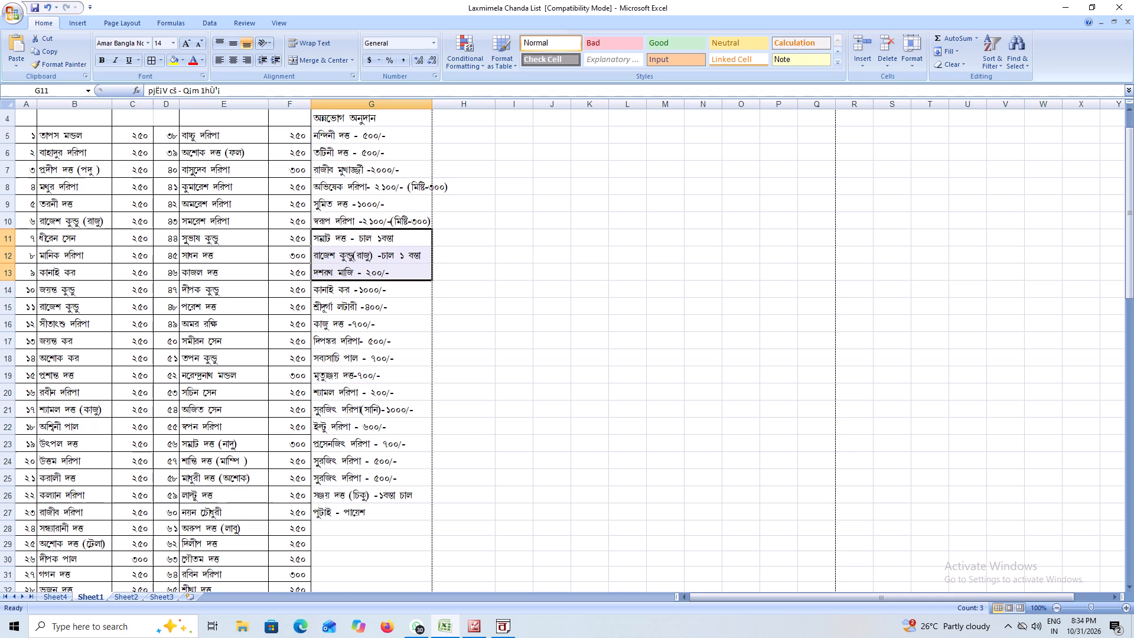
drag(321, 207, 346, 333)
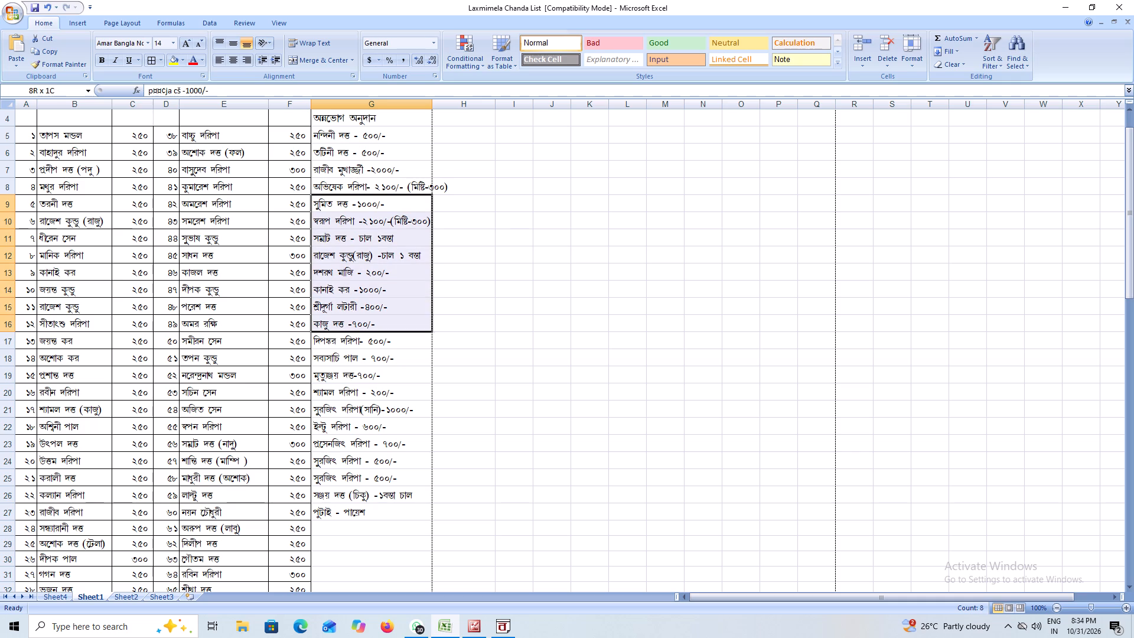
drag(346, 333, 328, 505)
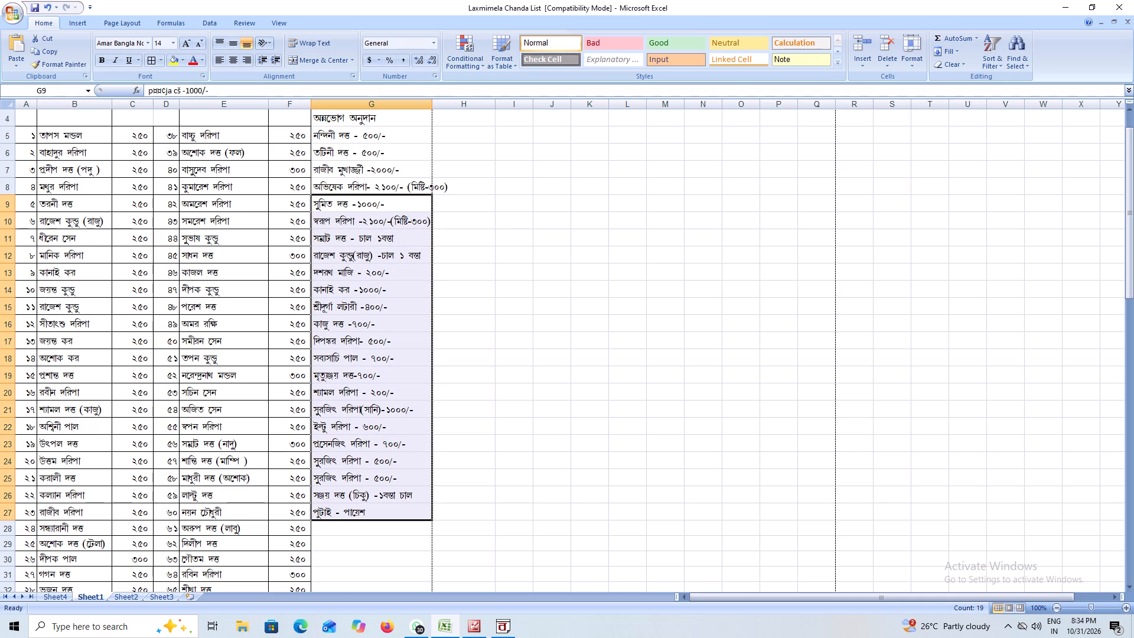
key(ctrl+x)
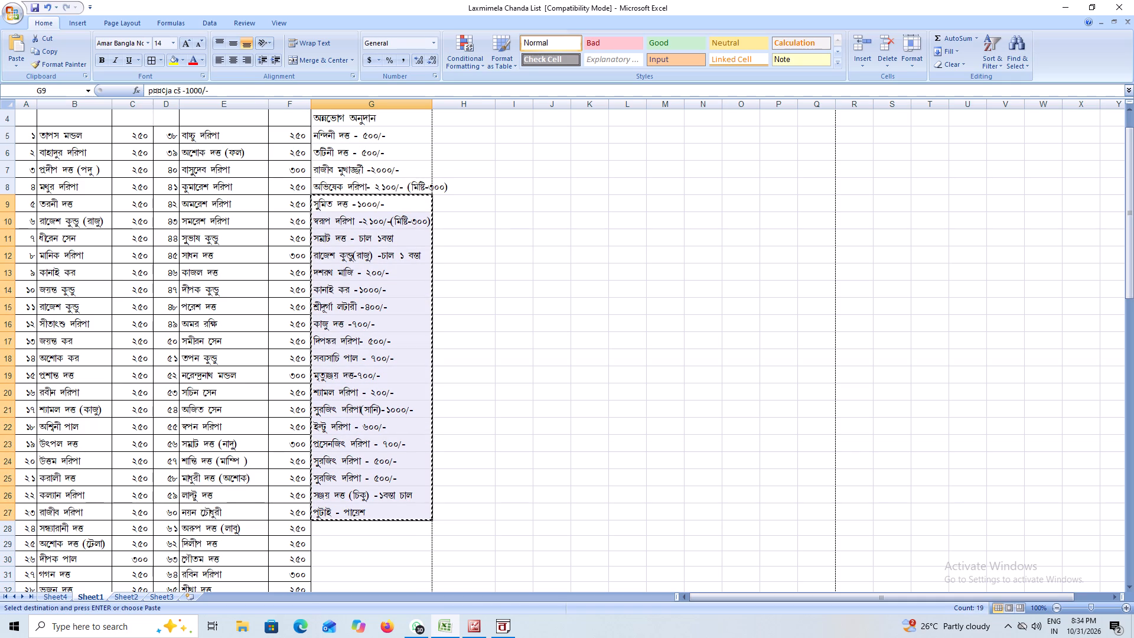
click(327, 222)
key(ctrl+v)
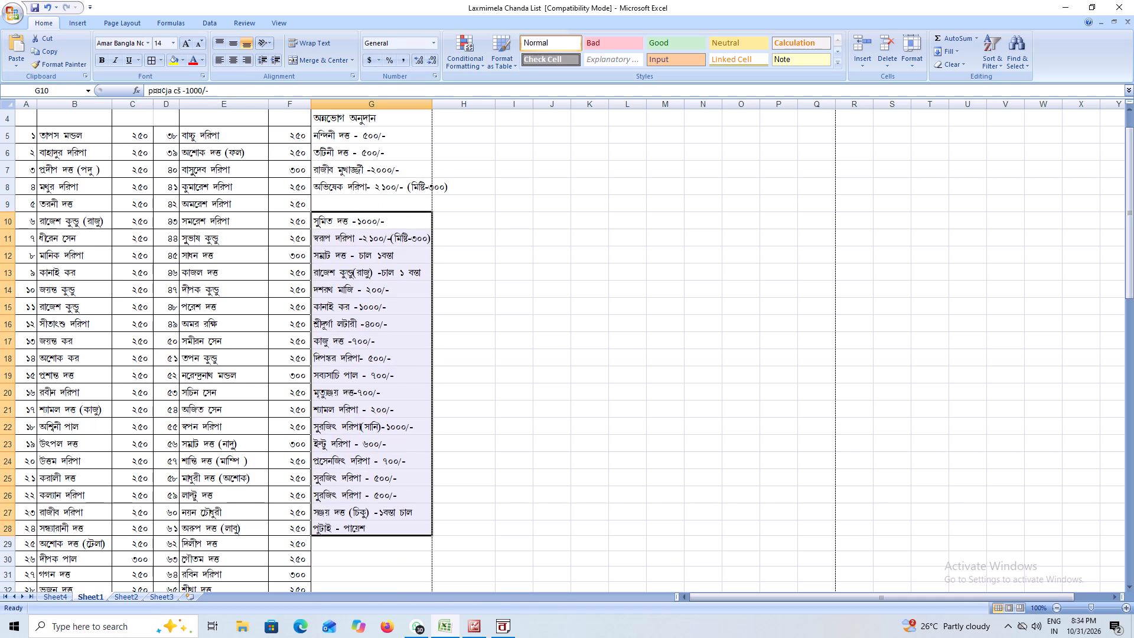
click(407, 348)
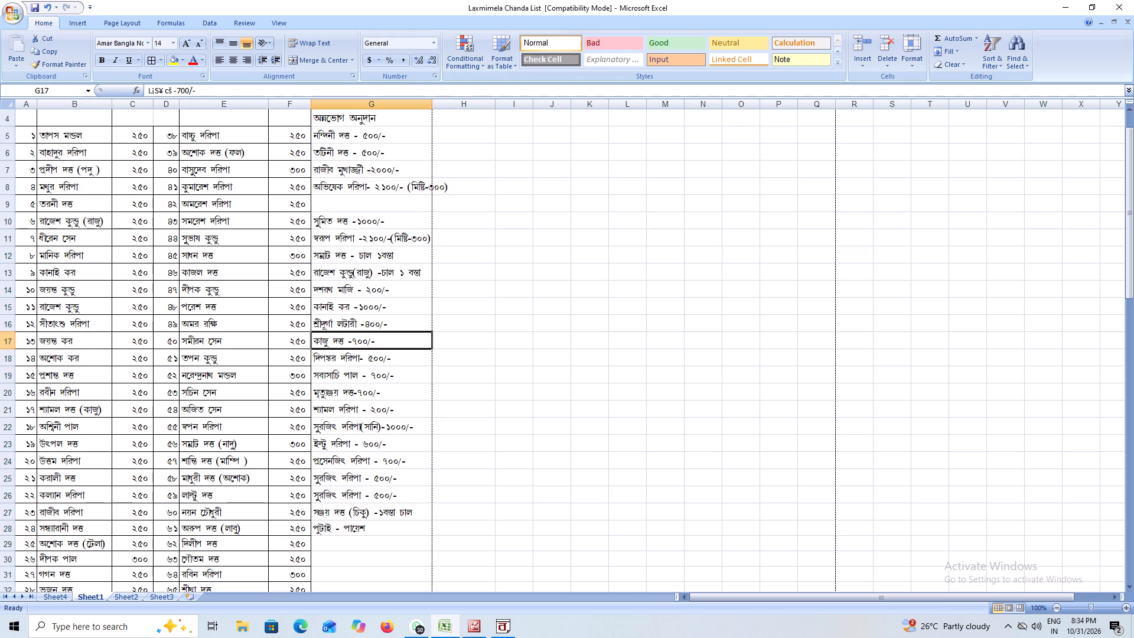
Move the two donation entries with the মিষ্টি-৩০০ note from G8 and G11 to cells I8 and I9.
click(327, 185)
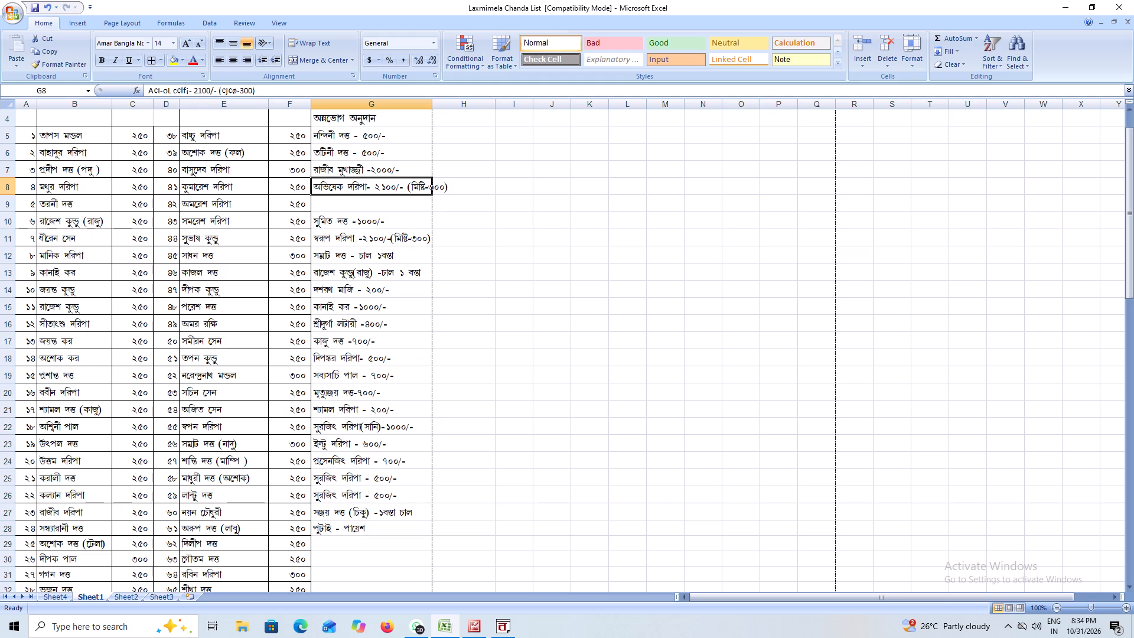
key(ctrl+x)
click(514, 188)
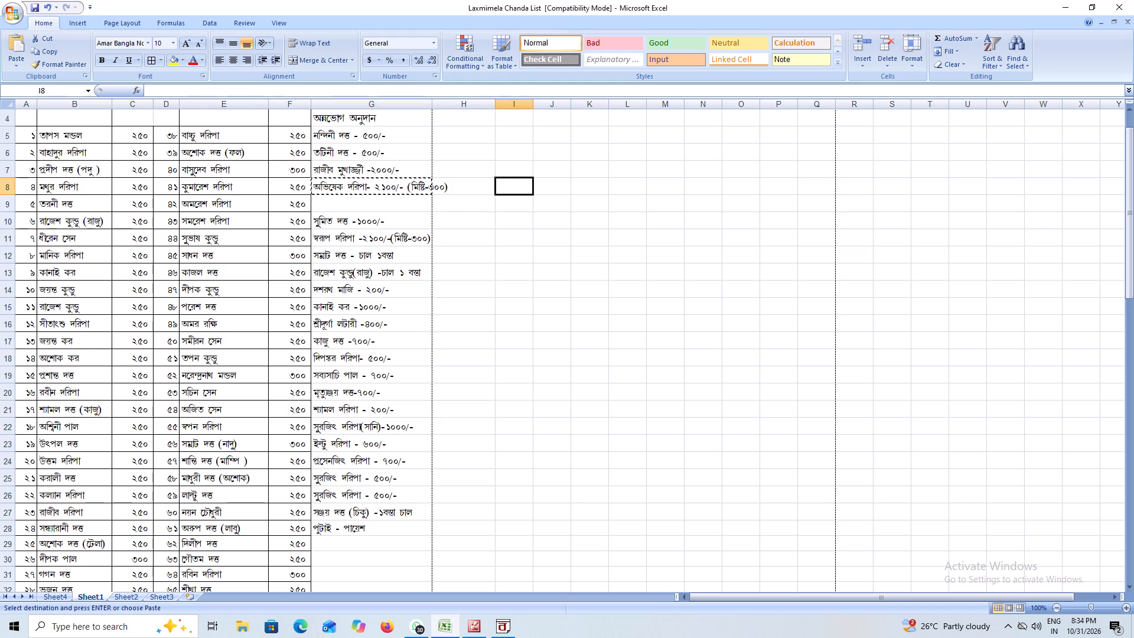
key(ctrl+v)
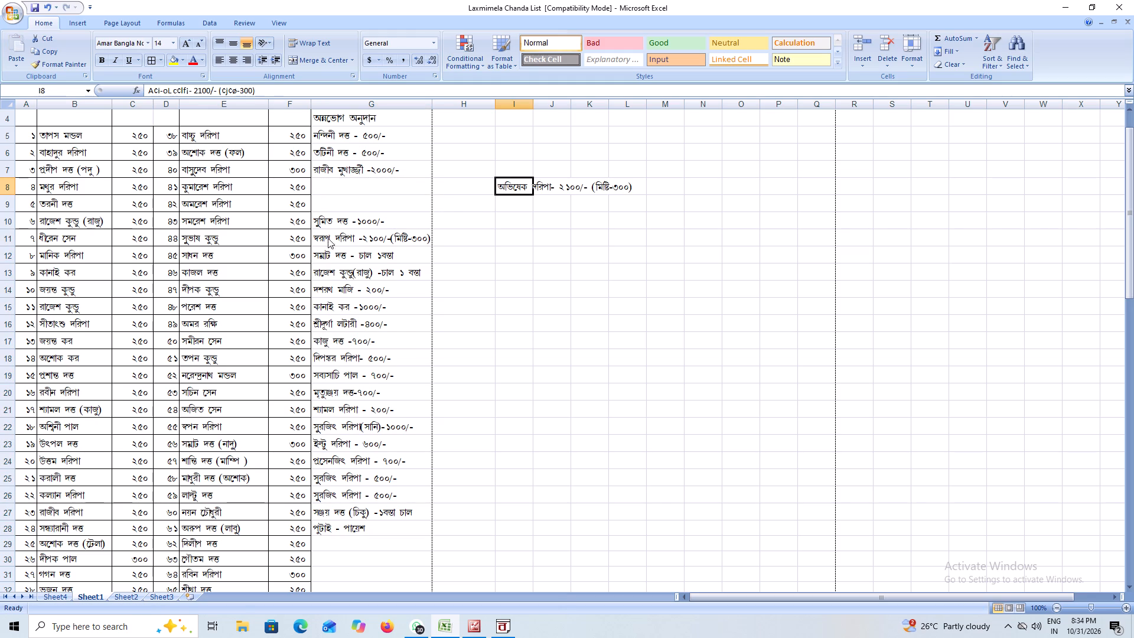
click(324, 237)
key(ctrl+x)
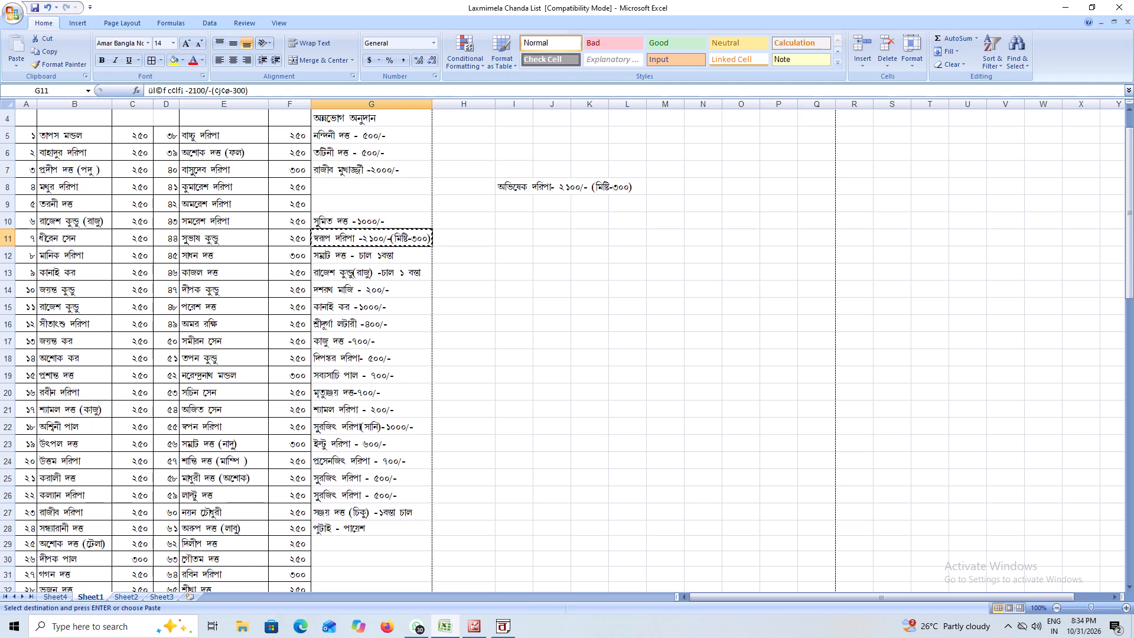
click(512, 202)
key(ctrl+v)
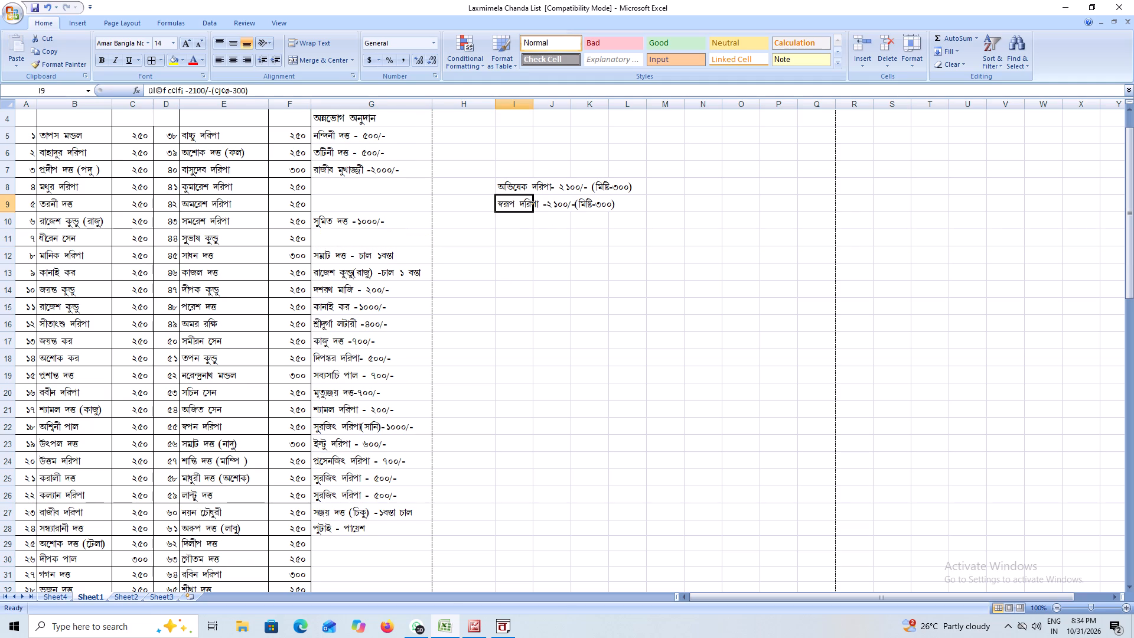
Move the three rice (চাল) donation entries from G13, G12 and G27 to cells I10, I11 and I12 respectively.
click(327, 275)
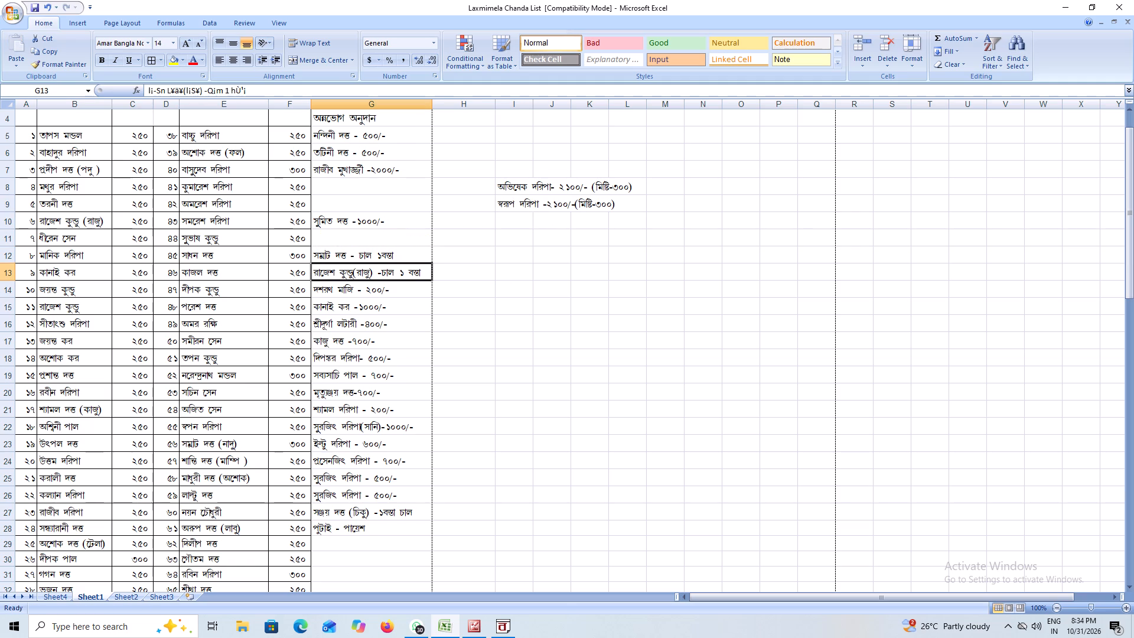
key(ctrl+x)
click(509, 216)
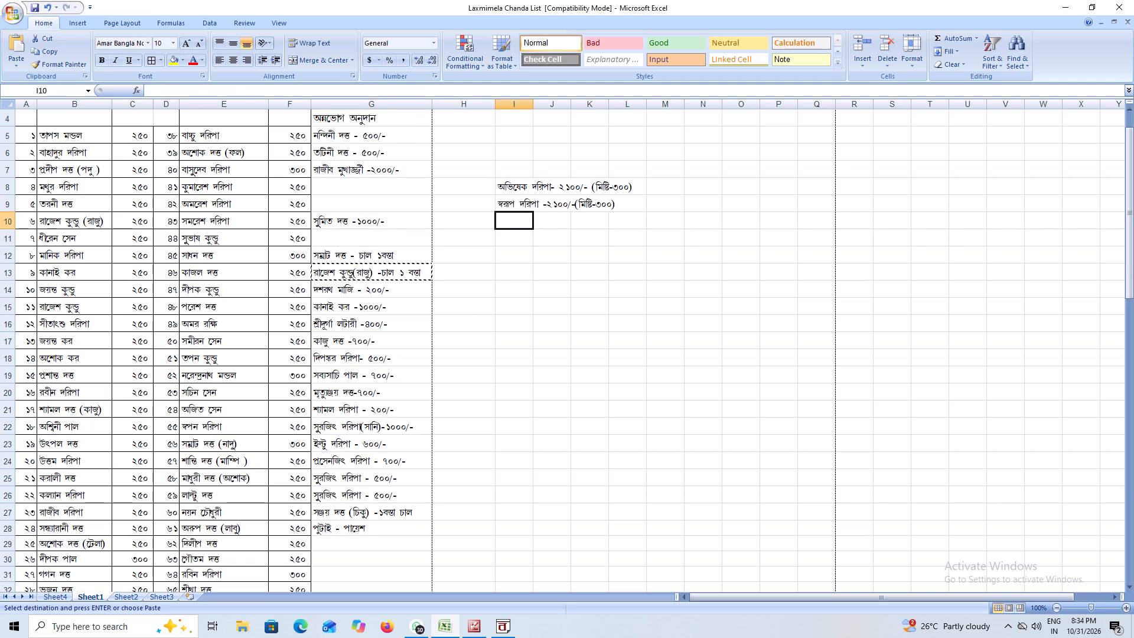
key(ctrl+v)
click(333, 256)
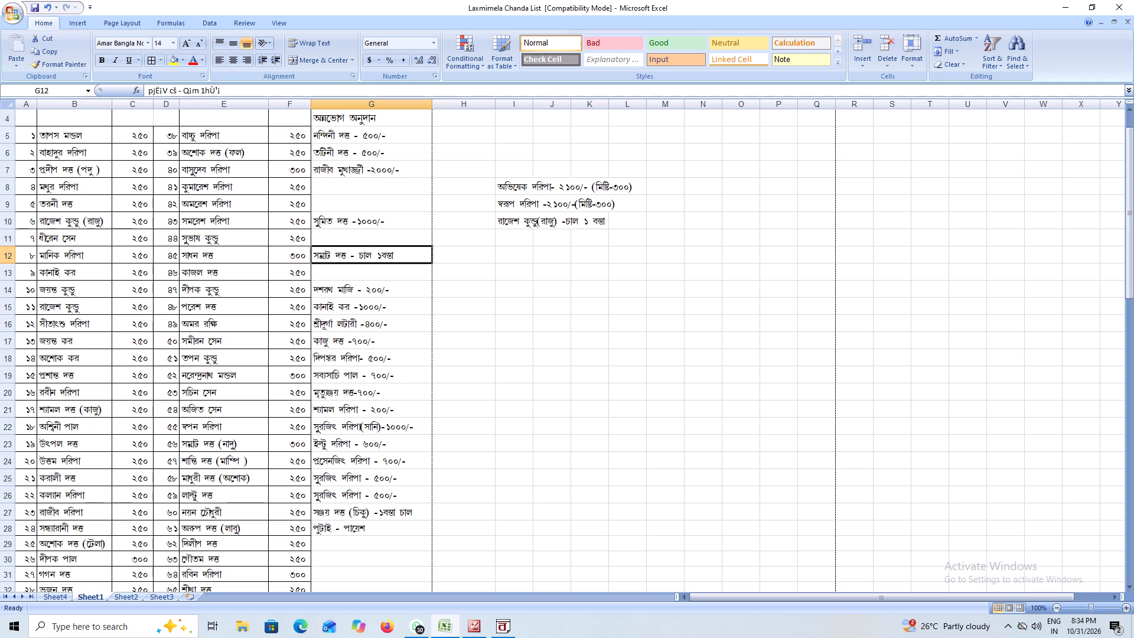
key(ctrl+x)
click(510, 236)
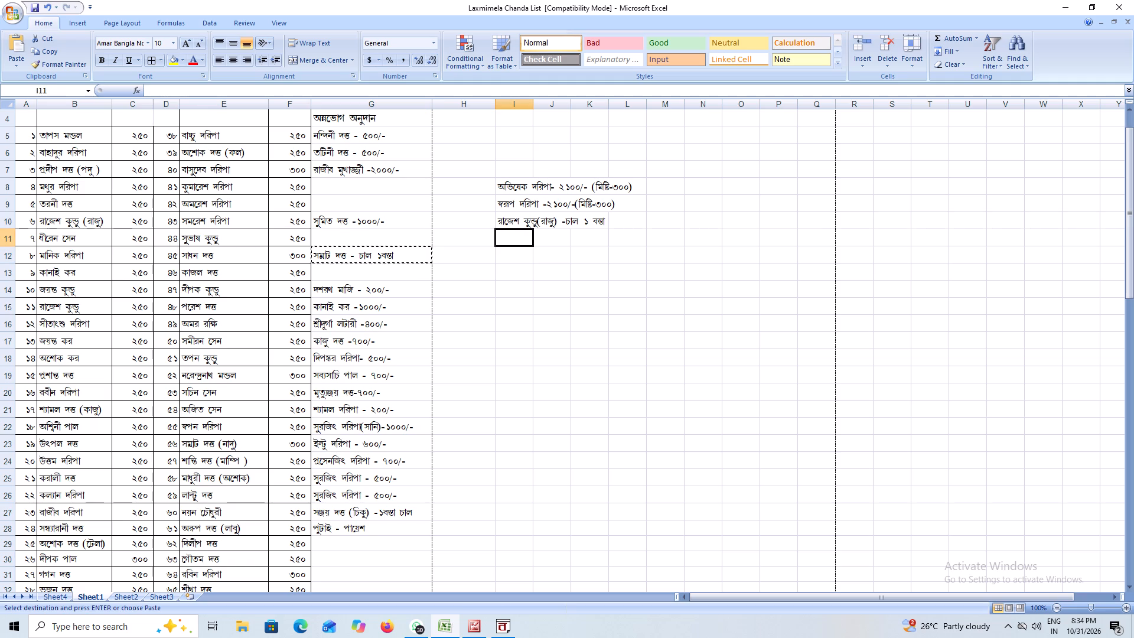
key(ctrl+v)
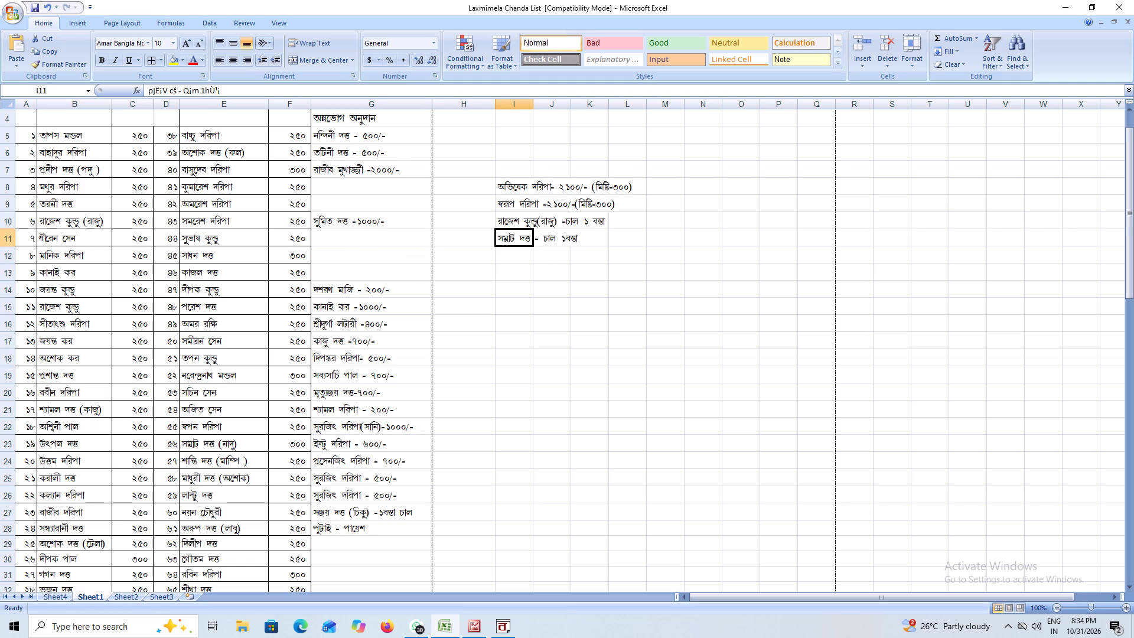
click(330, 513)
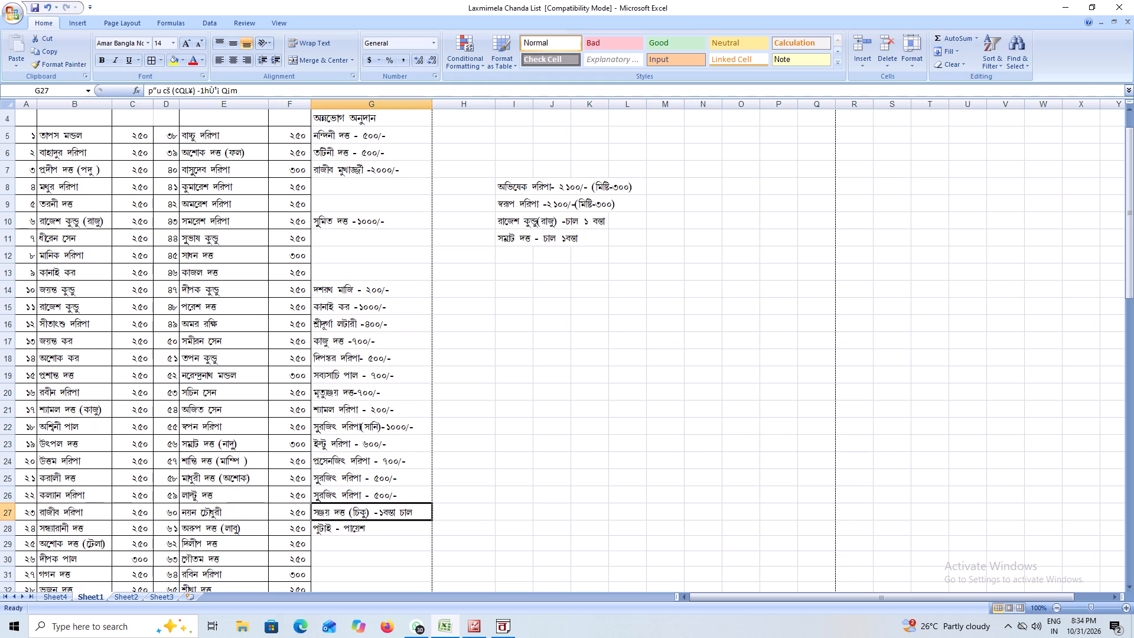
key(ctrl+x)
click(505, 246)
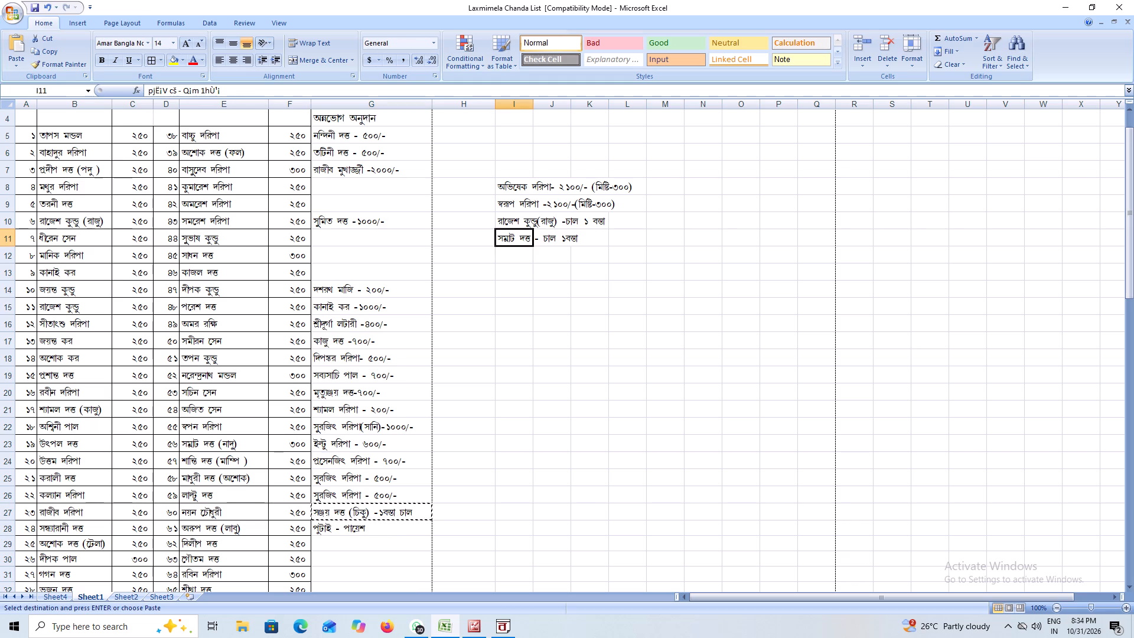
click(510, 258)
key(ctrl+v)
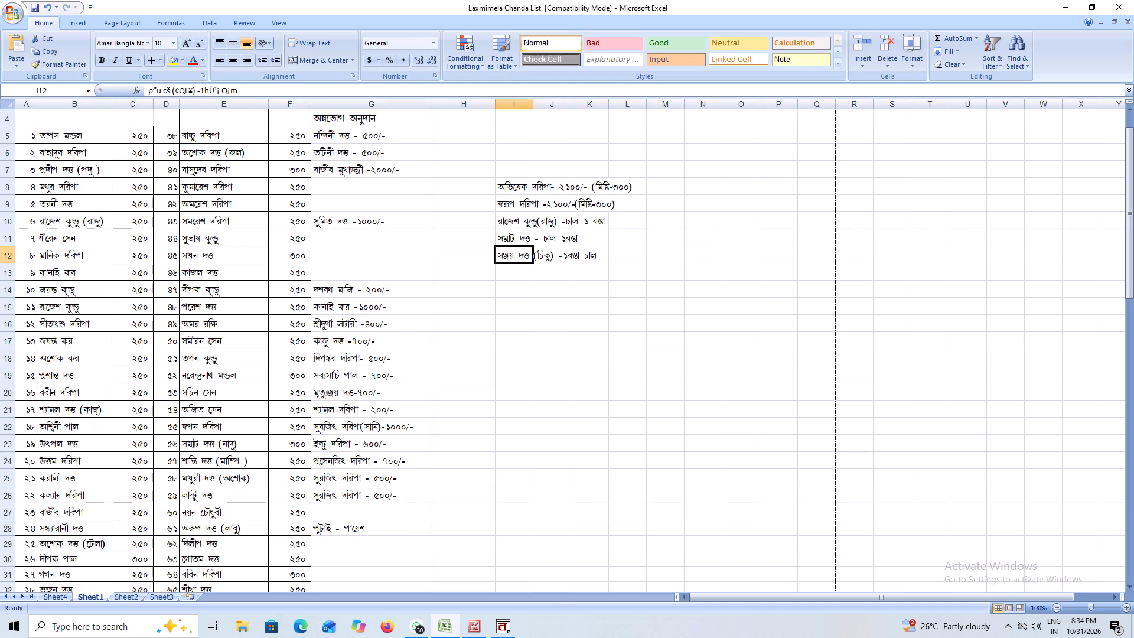
Move the পায়েশ donation entry from G28 to I7, above the other separated entries.
click(327, 531)
key(ctrl+x)
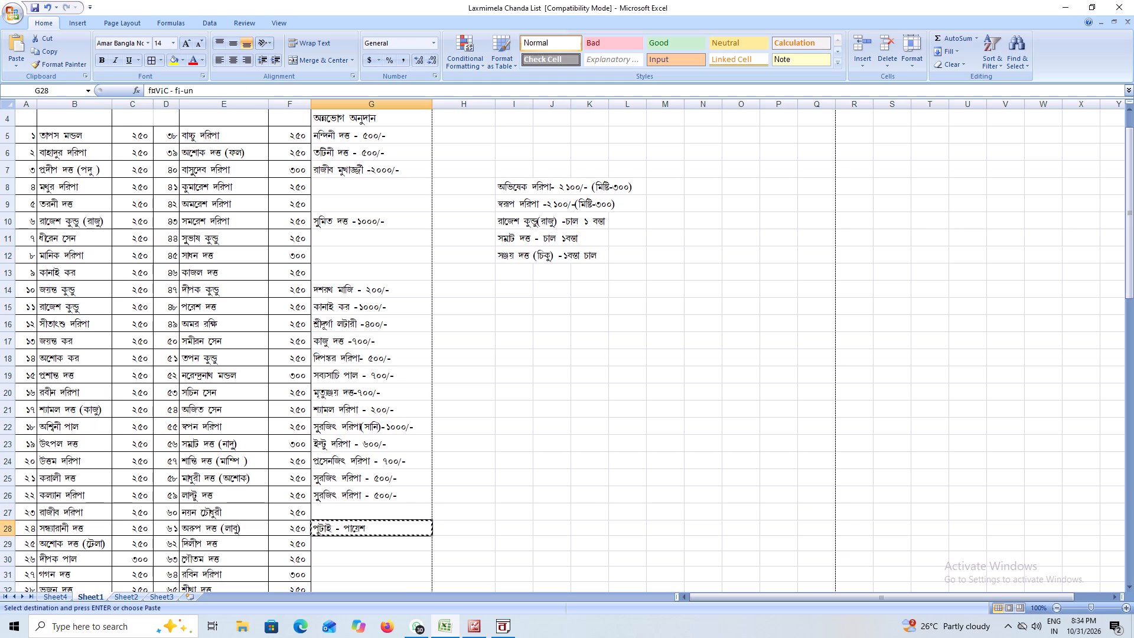
click(507, 174)
key(ctrl+v)
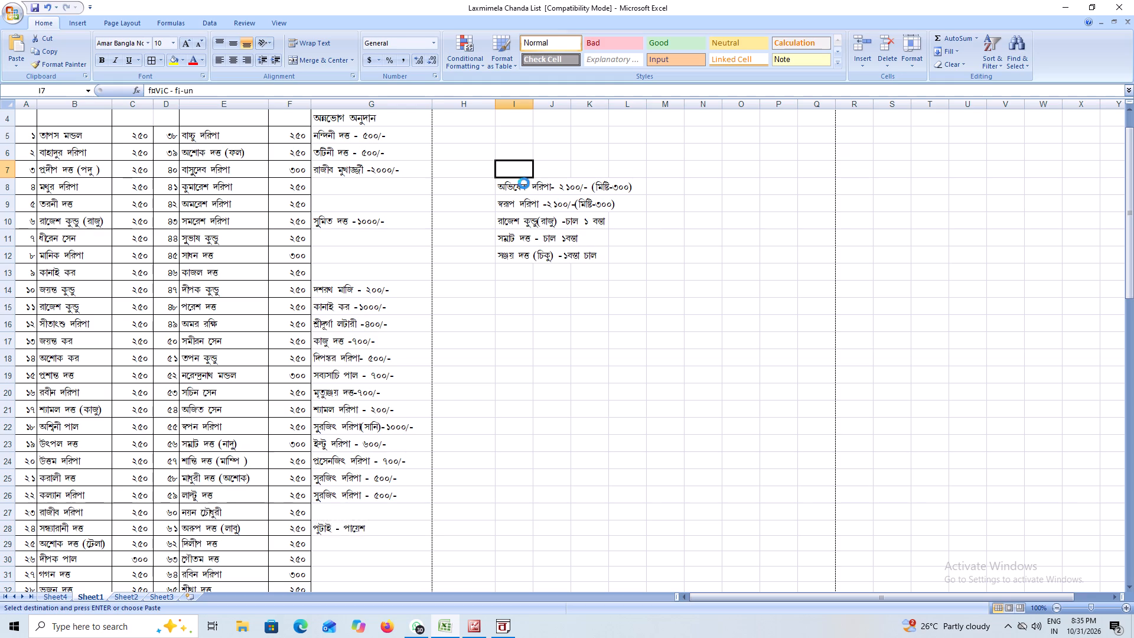
drag(515, 377, 517, 361)
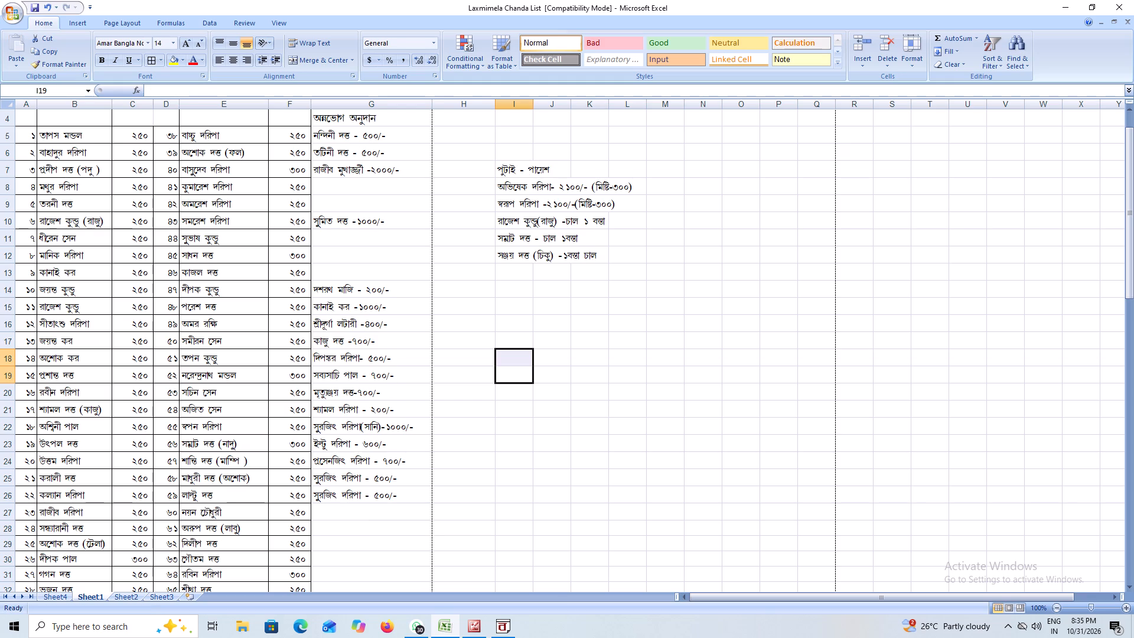
Close the gaps in column G by moving the entry in G10 to G8 and the block G14:G26 up to G9.
drag(324, 222, 356, 220)
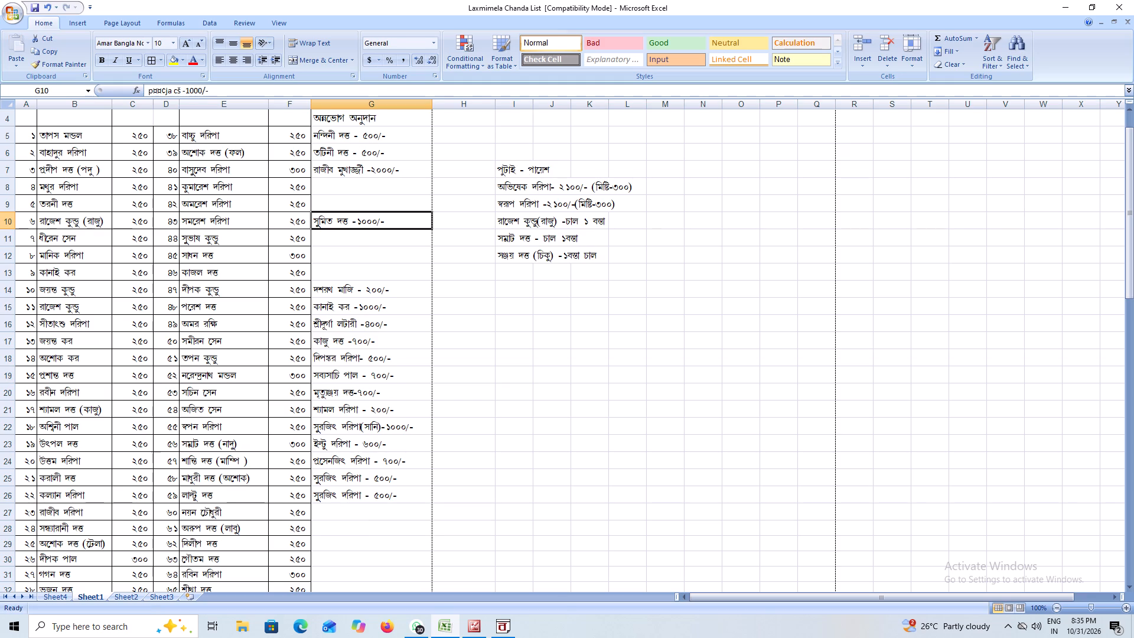
key(ctrl+x)
click(322, 187)
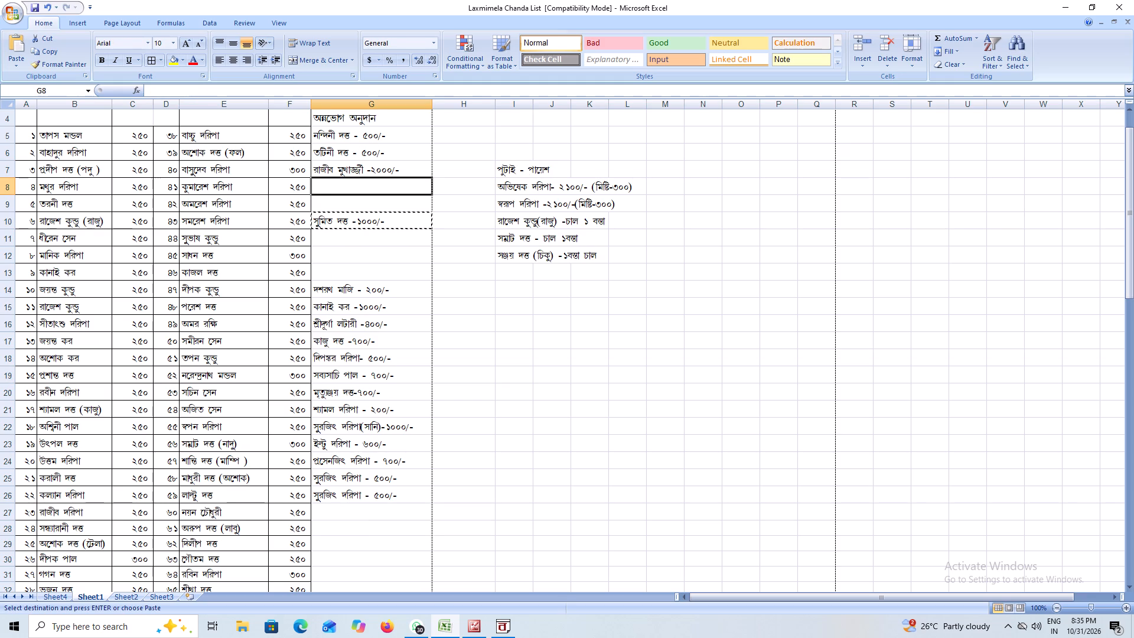
key(ctrl+v)
drag(324, 289, 366, 296)
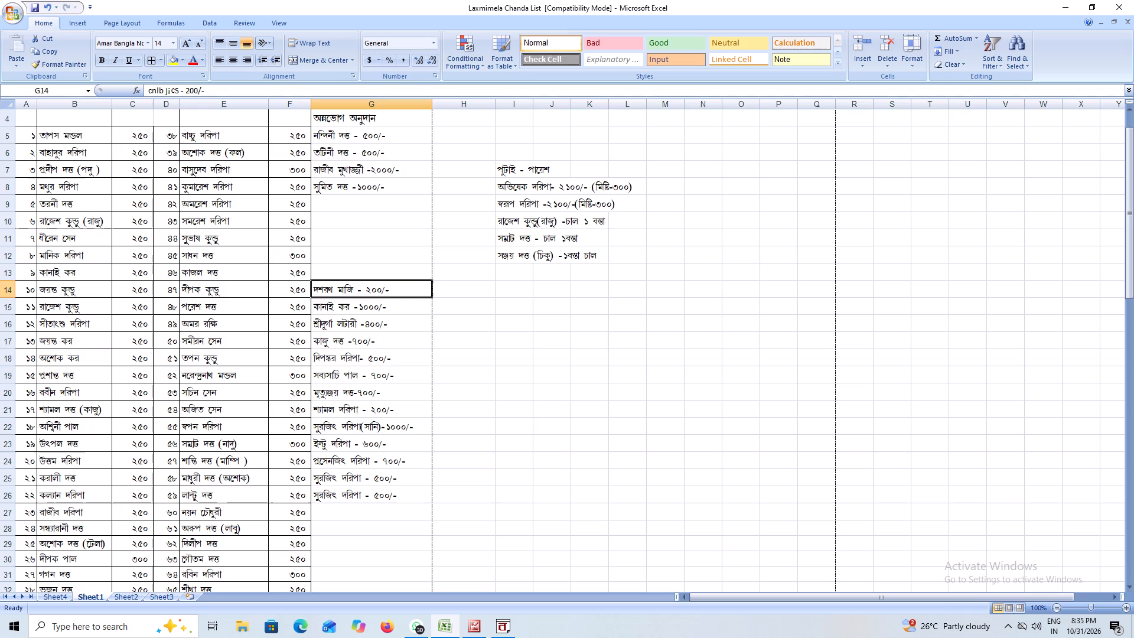
drag(366, 296, 374, 497)
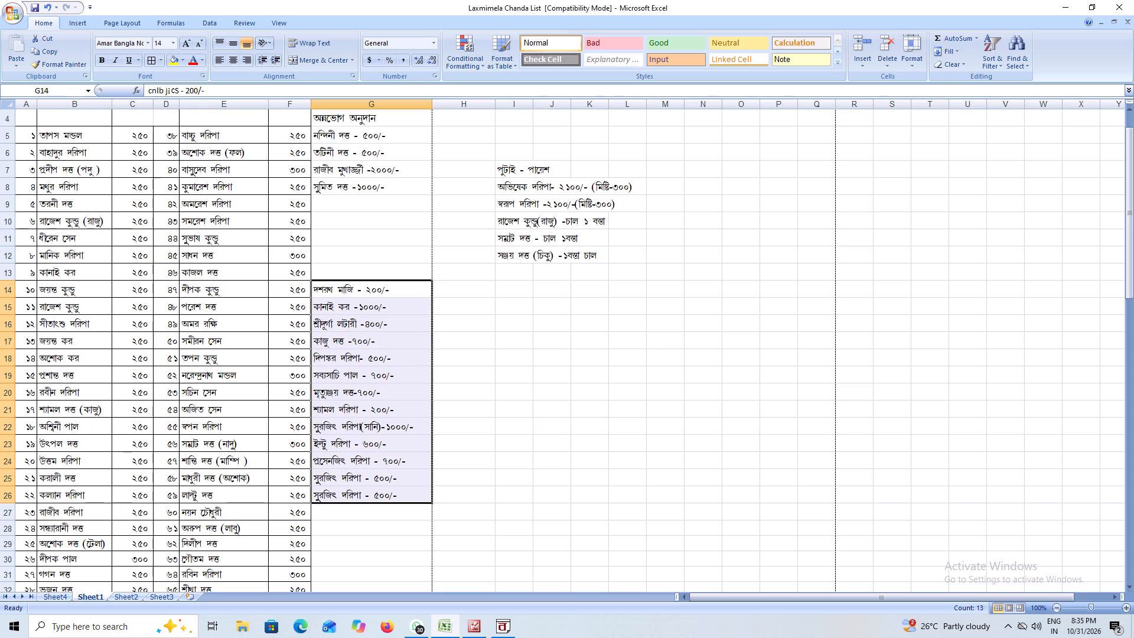
key(ctrl+x)
click(333, 205)
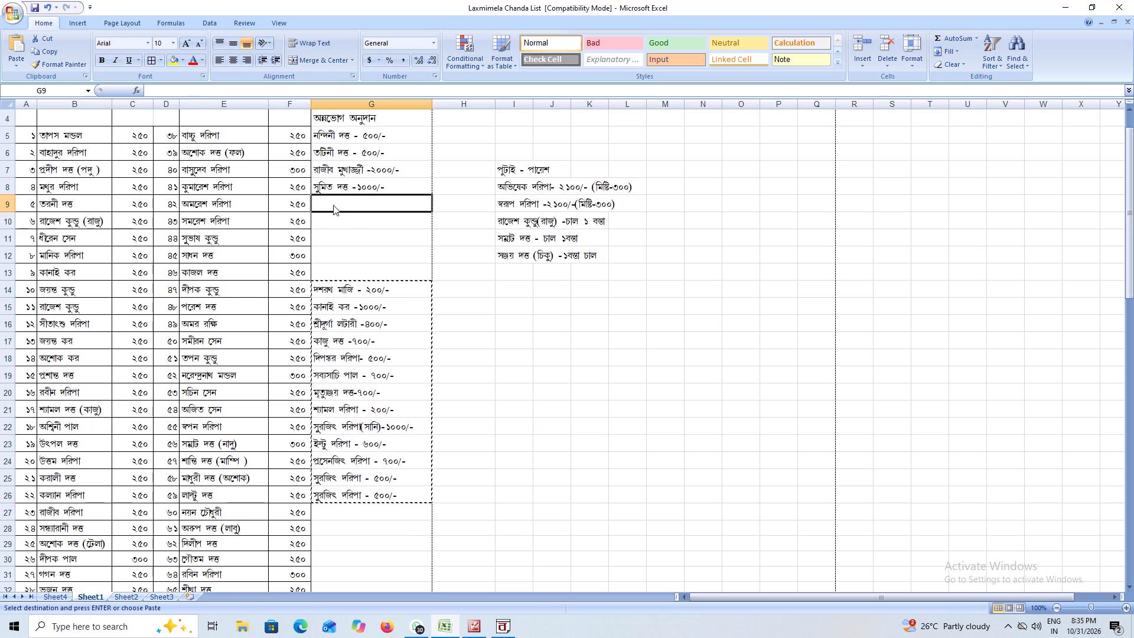
key(ctrl+v)
click(491, 420)
click(461, 369)
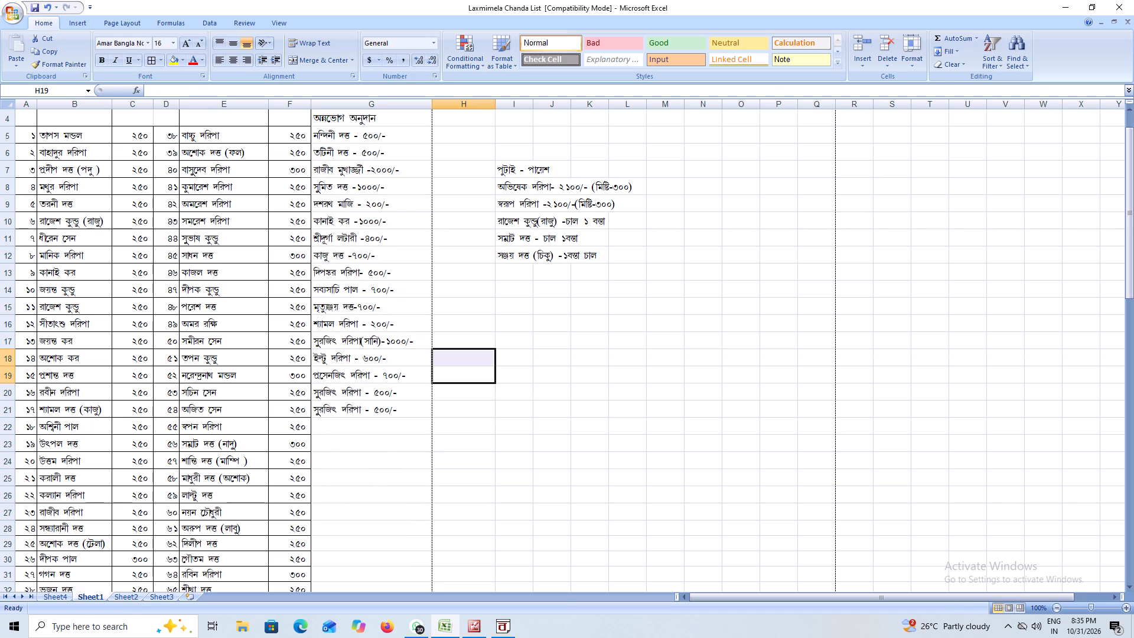
Set the font size of the cash donation entries in G5:G21 to 16.
double_click(353, 483)
scroll(318, 330, up, 2)
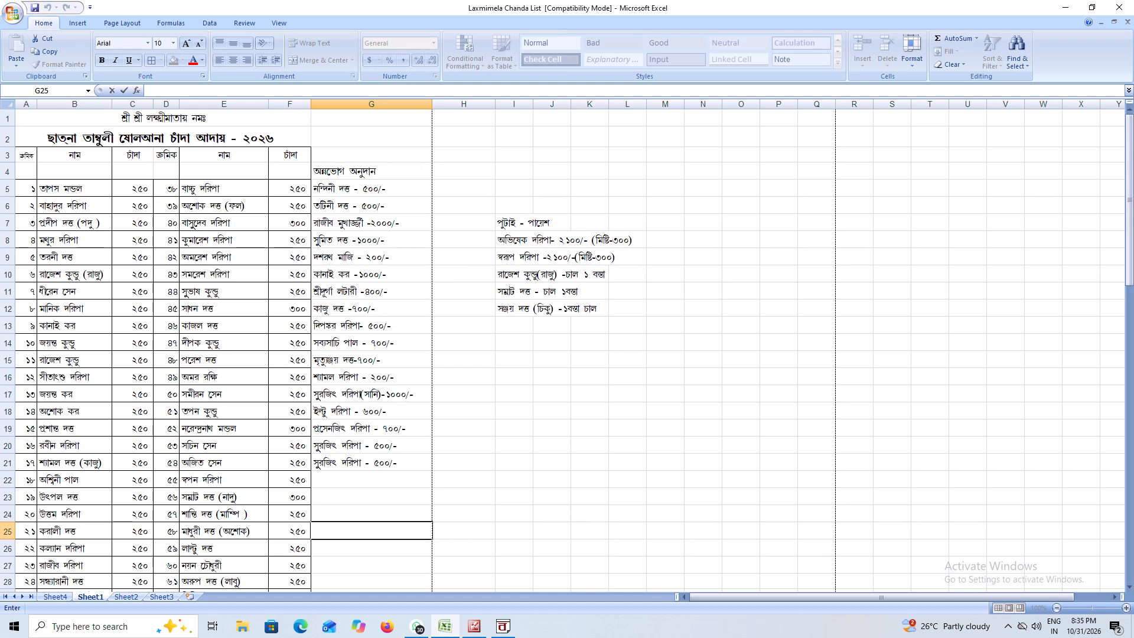
drag(324, 187, 344, 200)
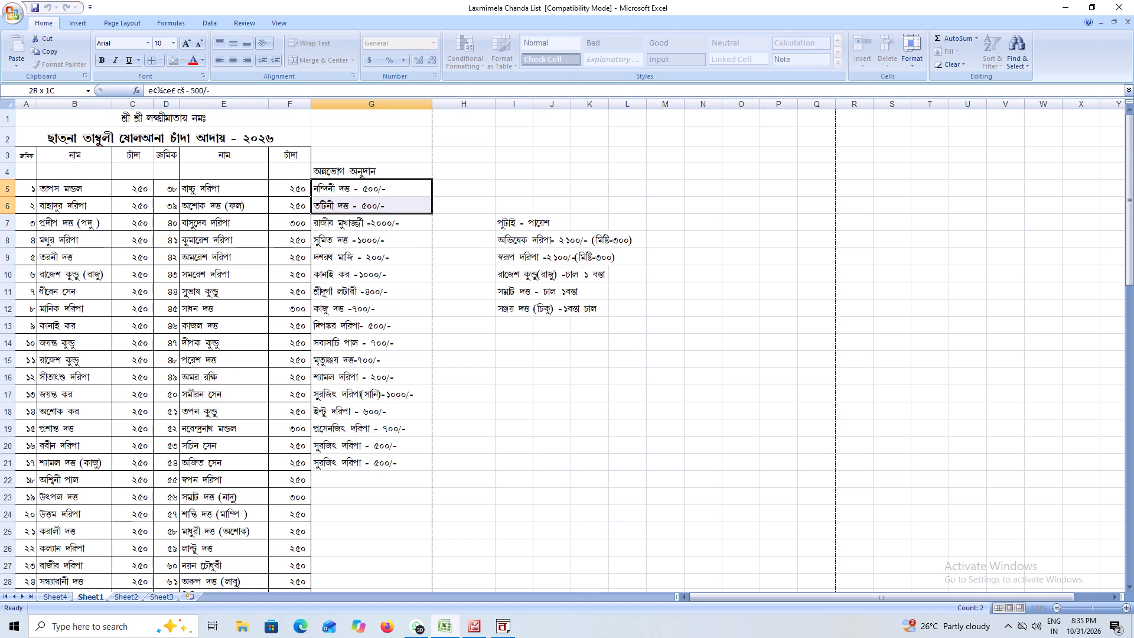
drag(344, 200, 356, 465)
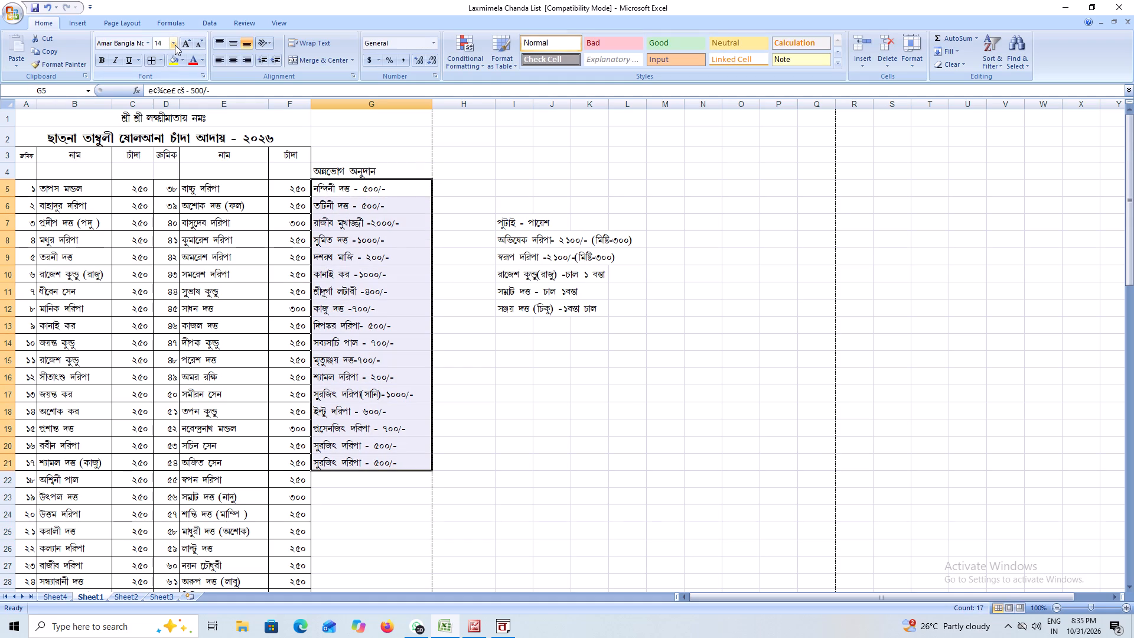
click(172, 44)
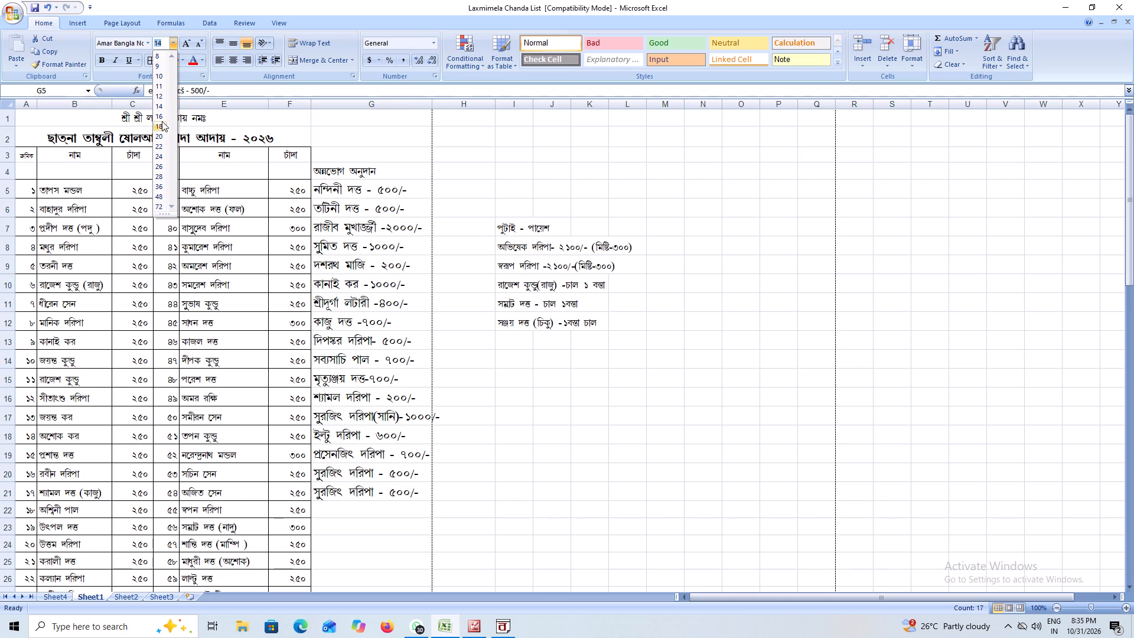
click(161, 115)
click(511, 376)
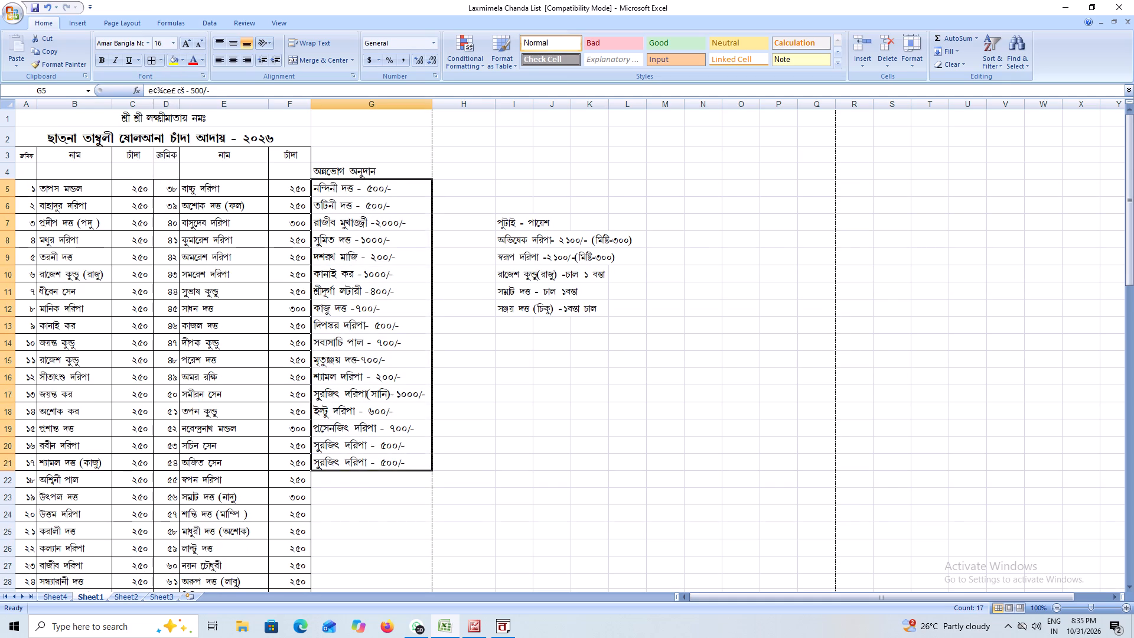
Move the six separated donation entries from I7:I12 to G23:G28, leaving one blank row below the cash entries.
click(507, 224)
click(507, 224)
click(507, 224)
scroll(621, 356, down, 2)
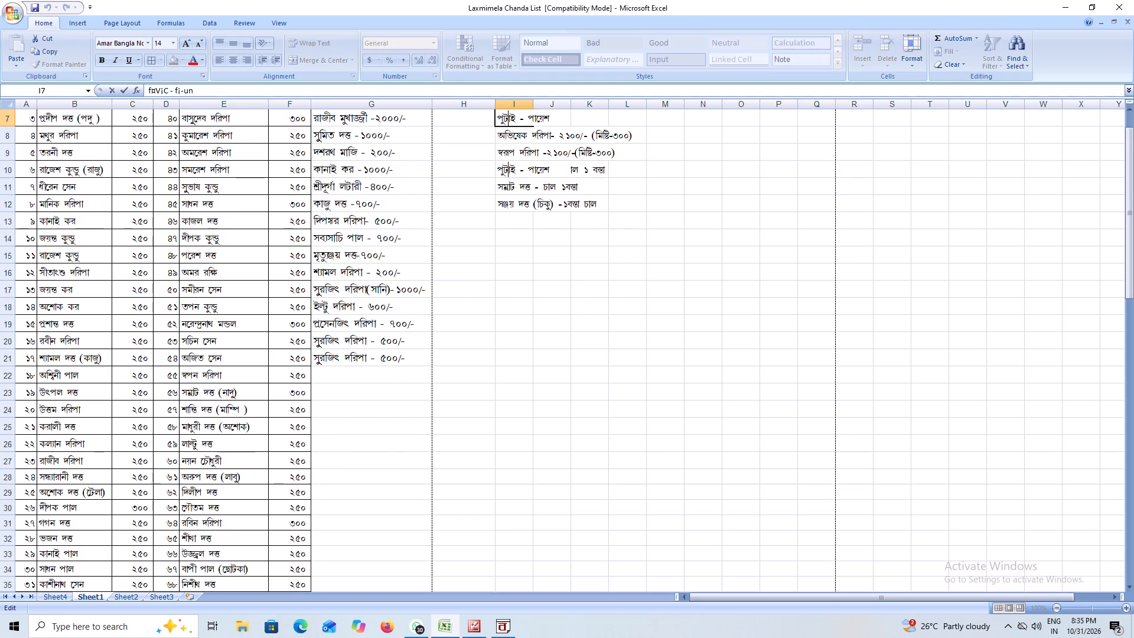
drag(478, 175, 479, 166)
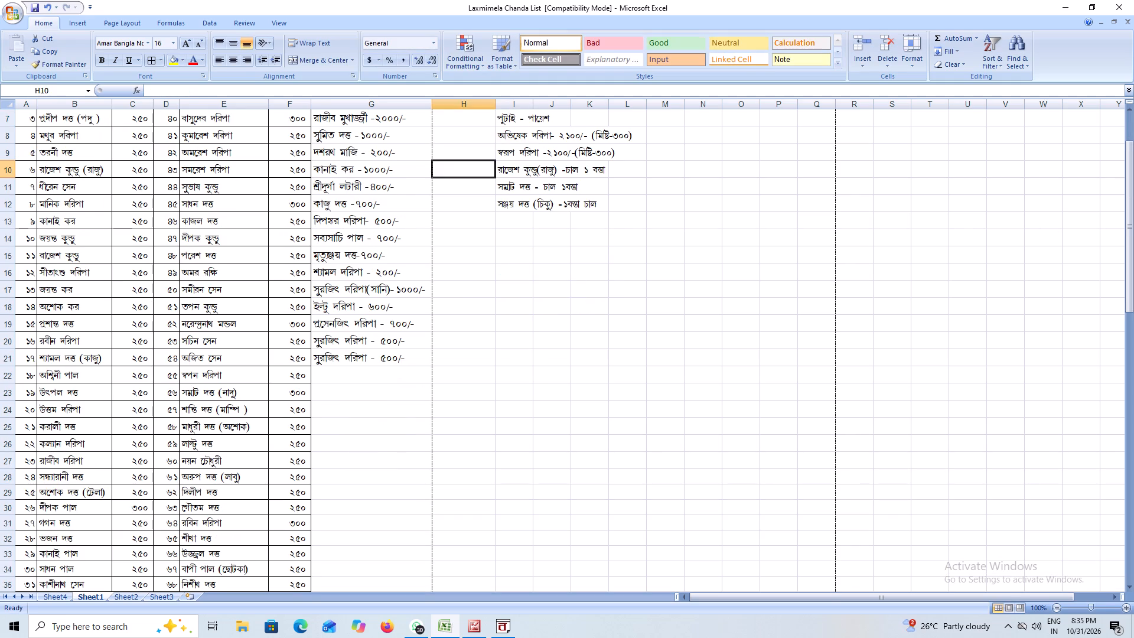
drag(502, 118, 618, 207)
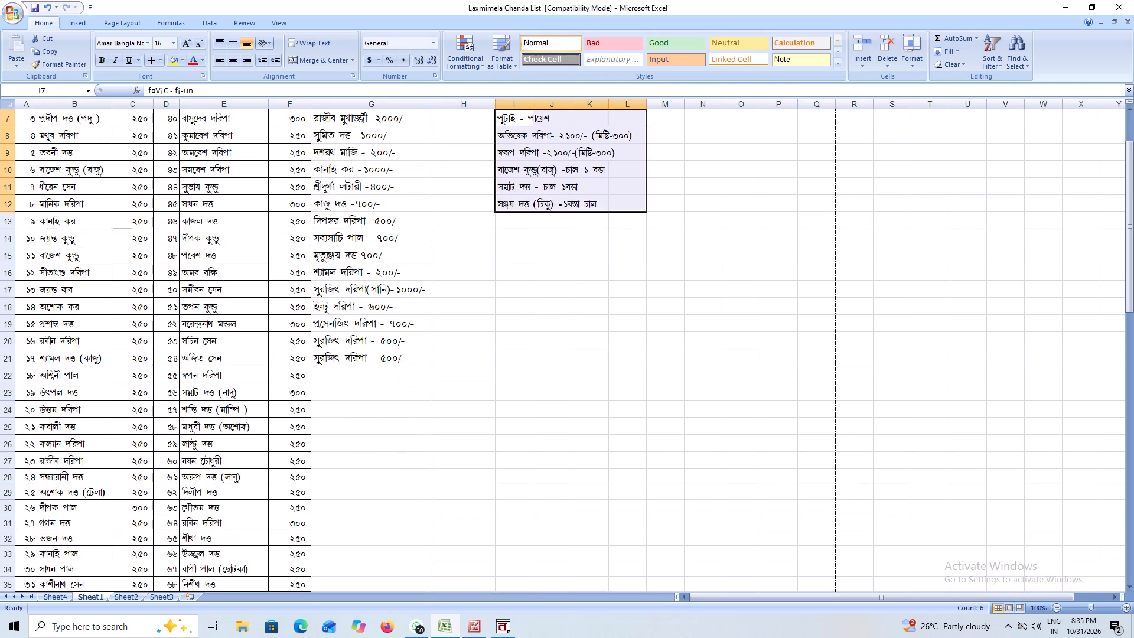
key(ctrl+x)
click(329, 392)
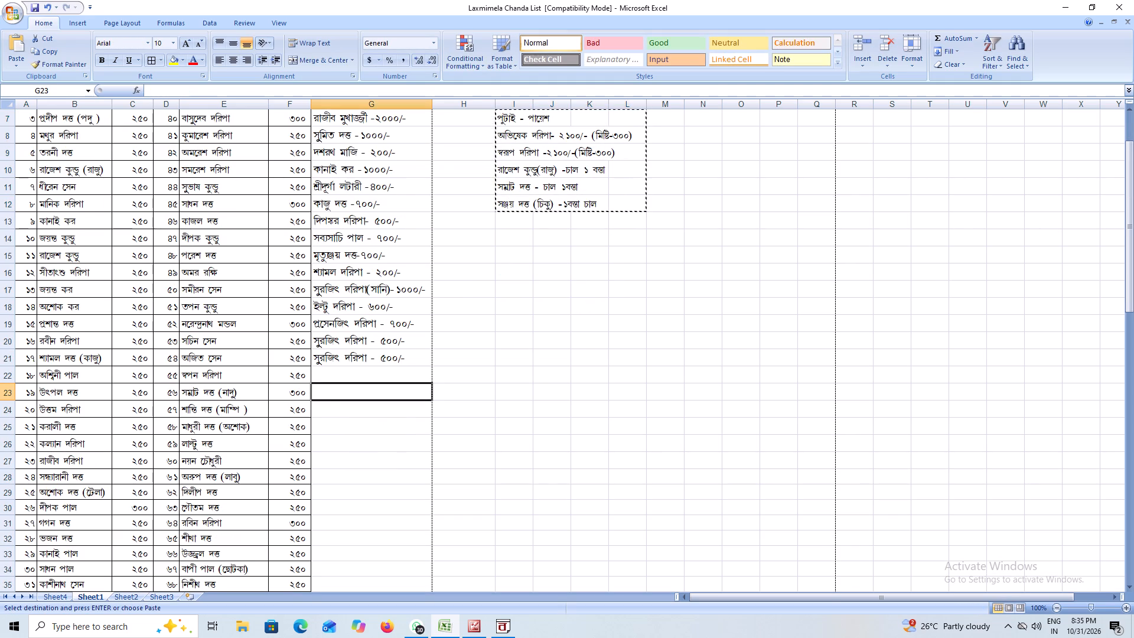
key(ctrl+v)
click(372, 524)
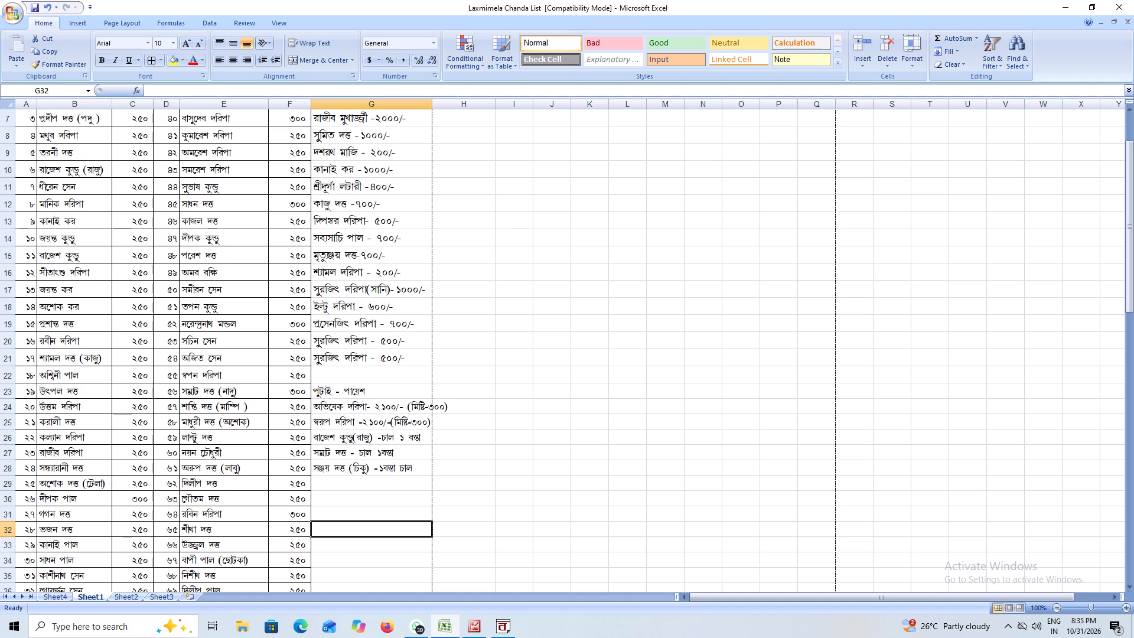
Remove the -৩০০ amount from the sweets note in G24 so it reads (মিষ্টি).
click(323, 410)
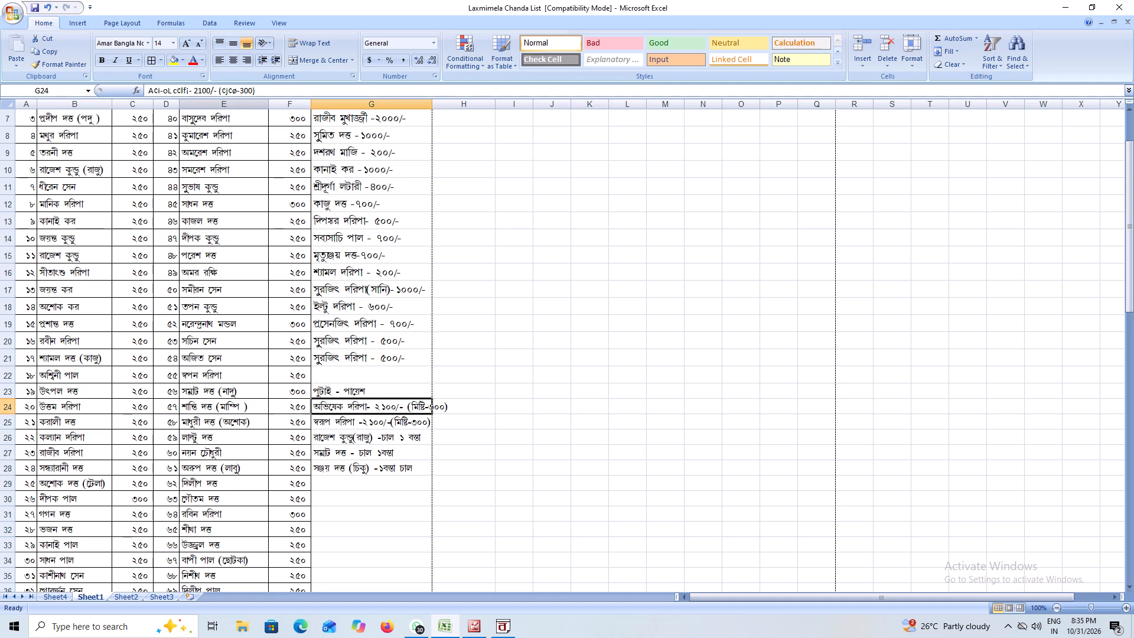
drag(218, 89, 301, 105)
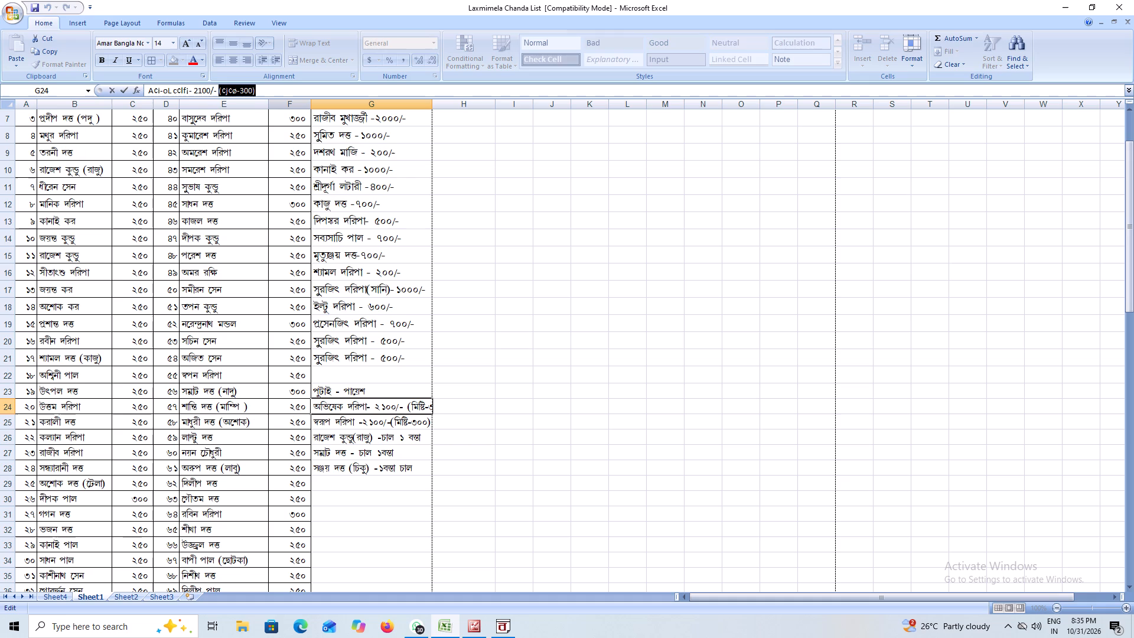
click(470, 432)
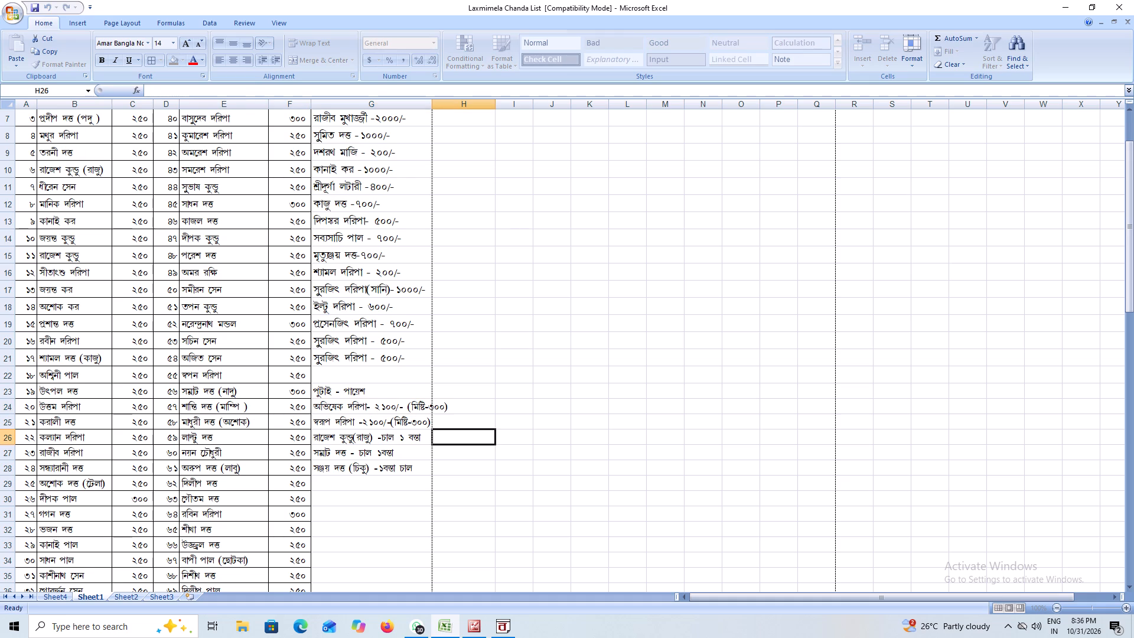
click(326, 408)
click(237, 88)
drag(237, 88, 284, 95)
click(269, 90)
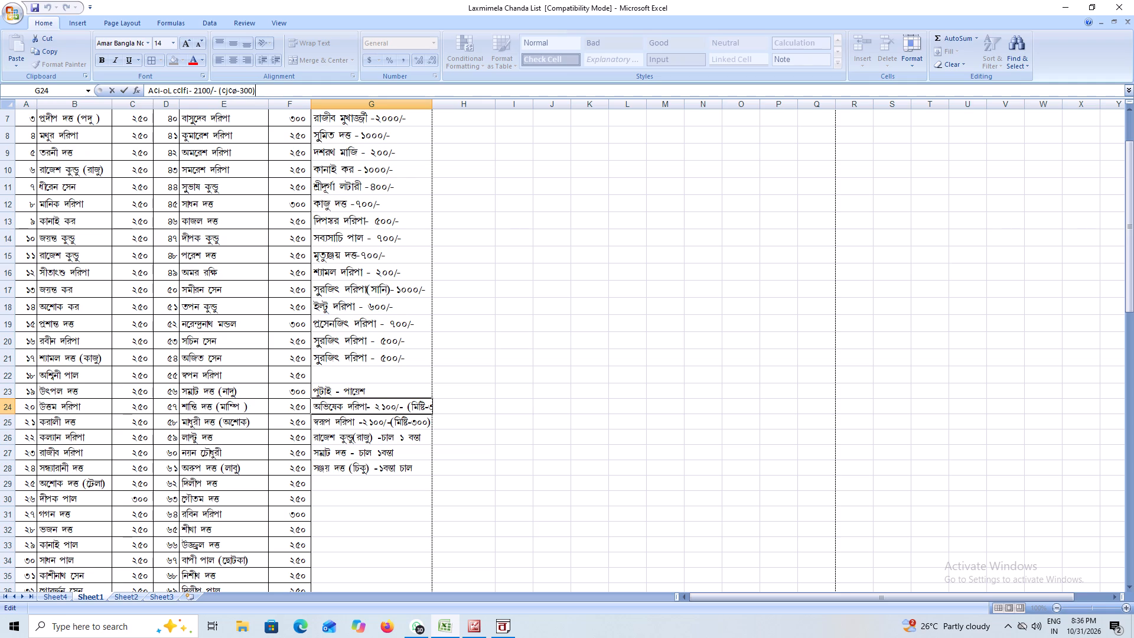
click(242, 89)
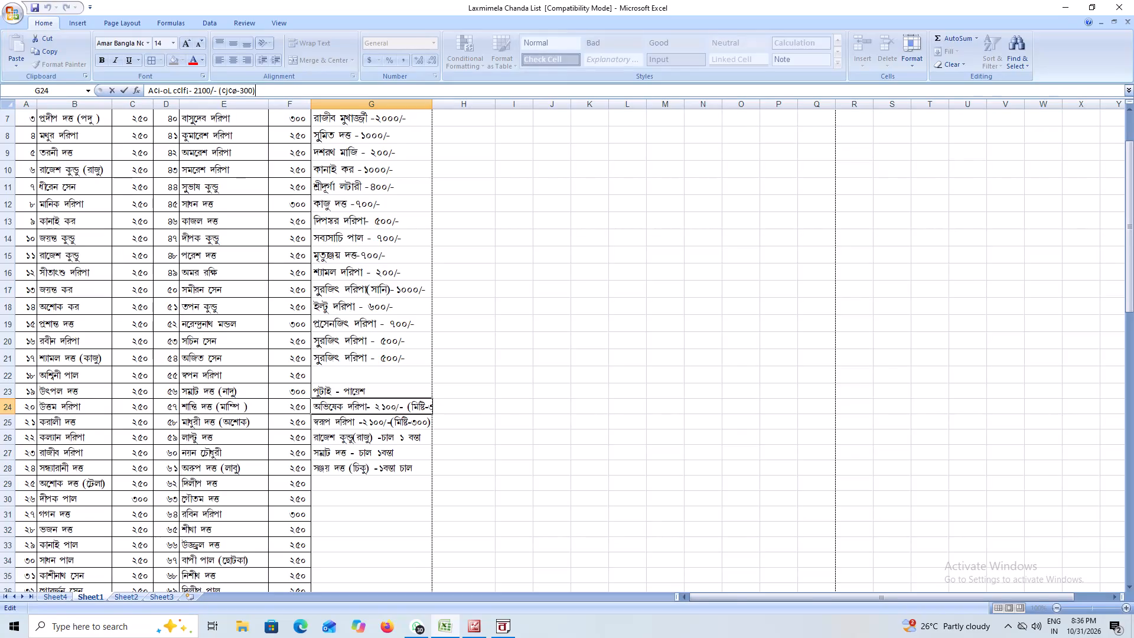
click(239, 92)
key(Delete)
key(Delete)
key(Delete)
key(BackSpace)
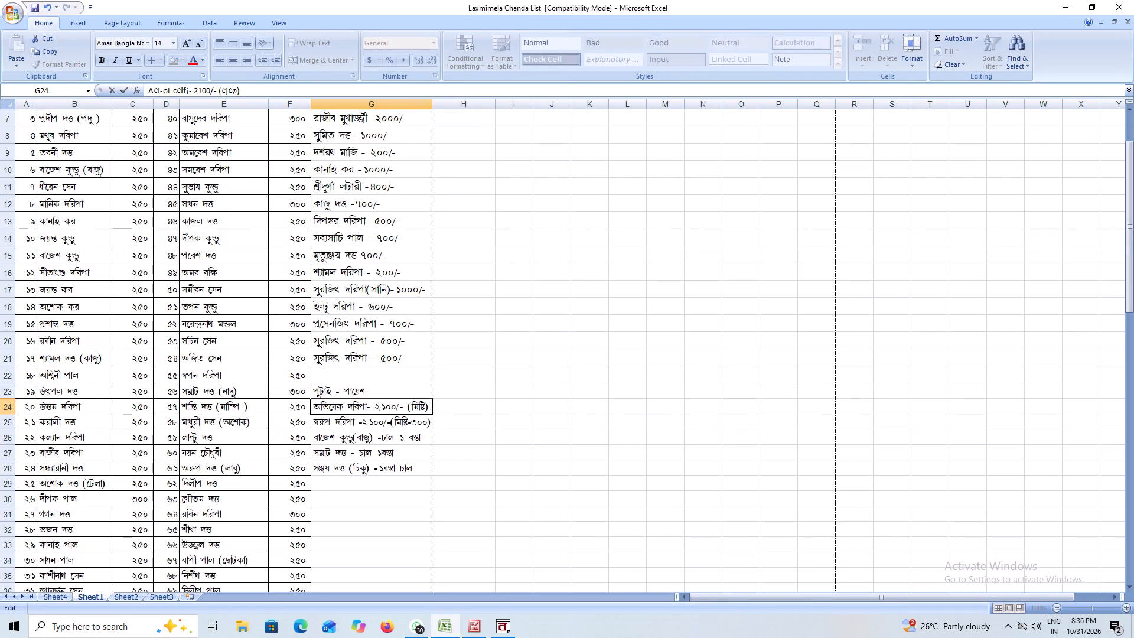
double_click(549, 452)
Remove the -৩০০ amount from the sweets note in G25 so it reads (মিষ্টি).
click(330, 424)
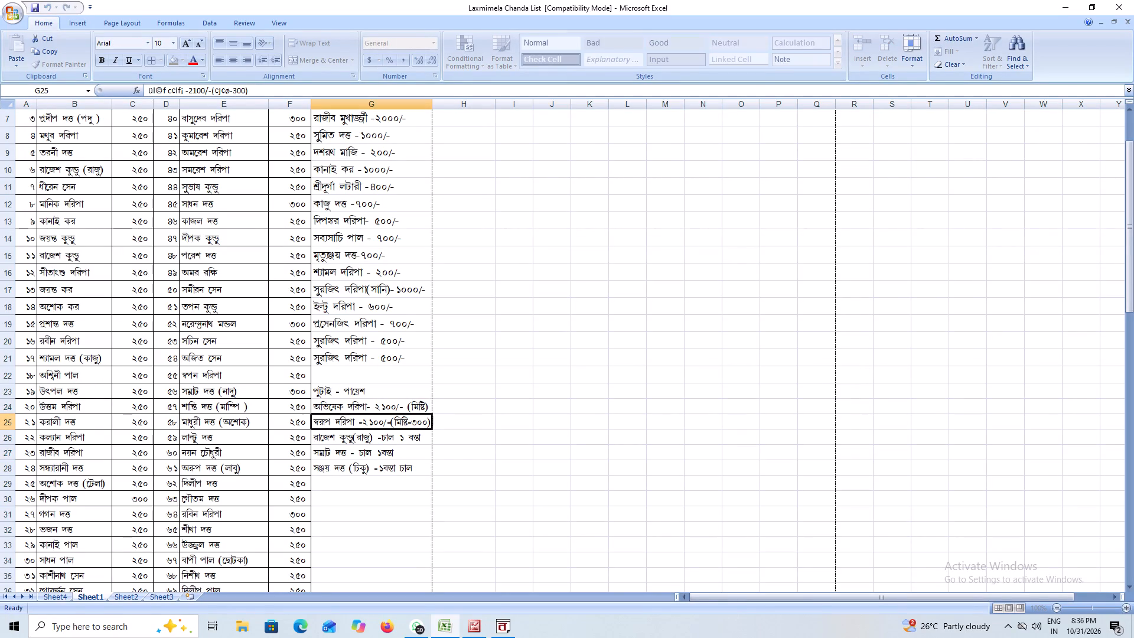
double_click(230, 91)
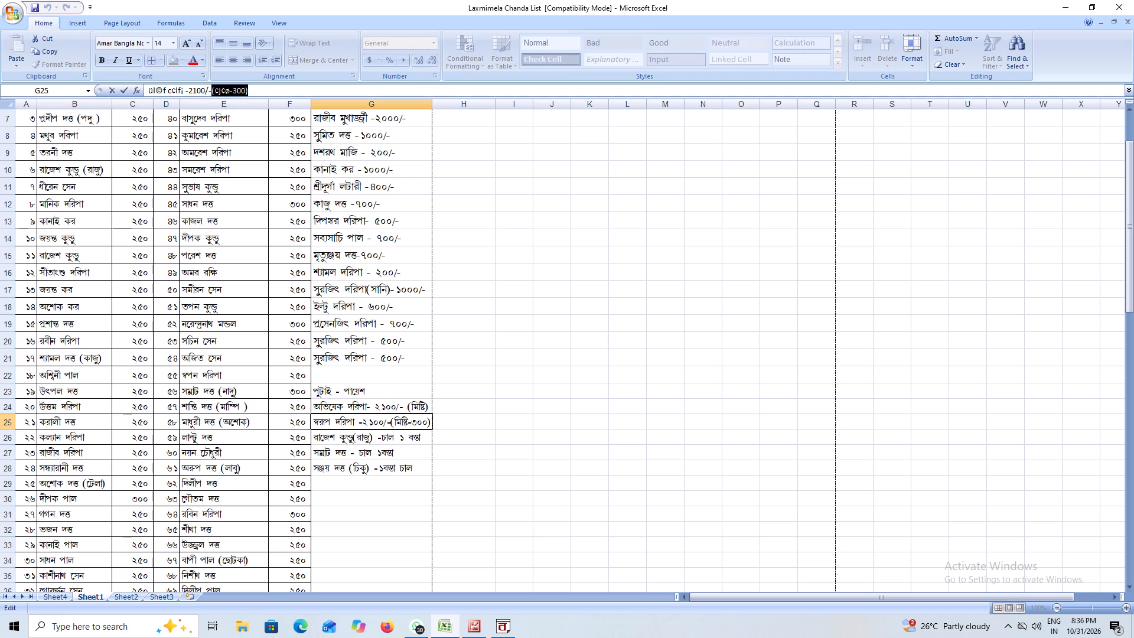
click(226, 95)
click(230, 94)
key(Delete)
key(Delete)
key(Delete)
key(Delete)
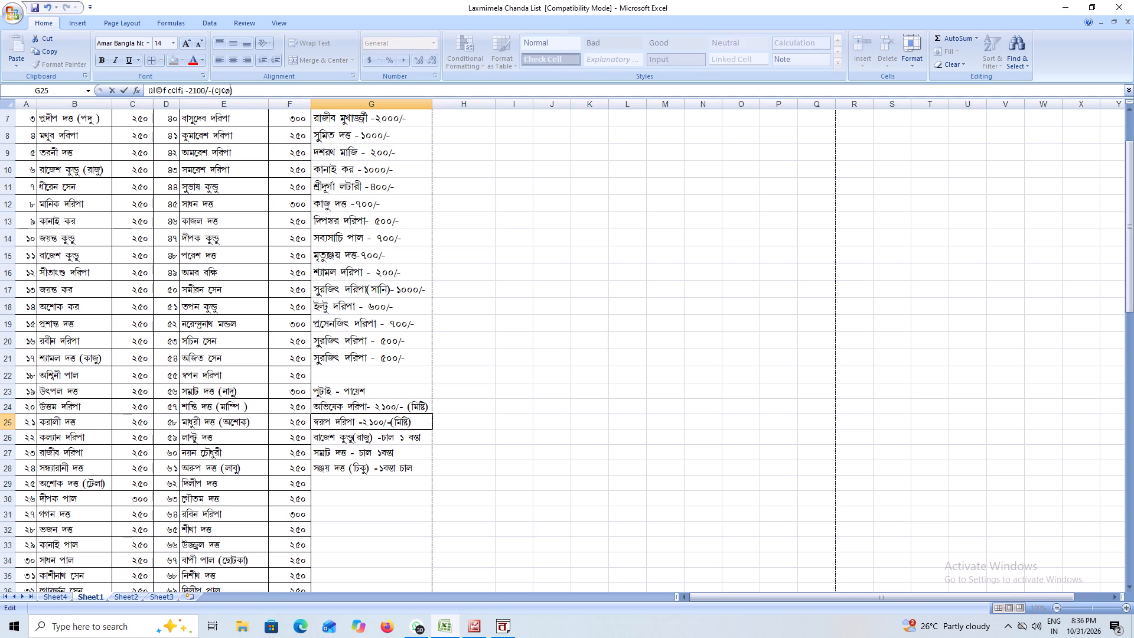
click(526, 470)
Insert a space before the opening bracket in the donation entries in G25 and G26.
click(349, 423)
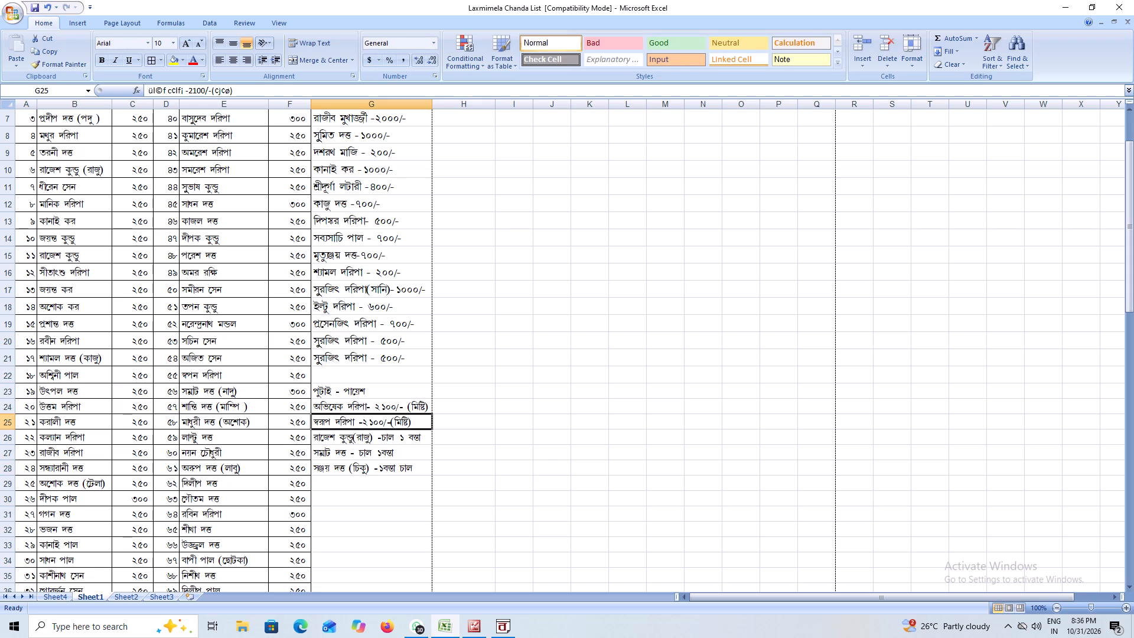
click(211, 87)
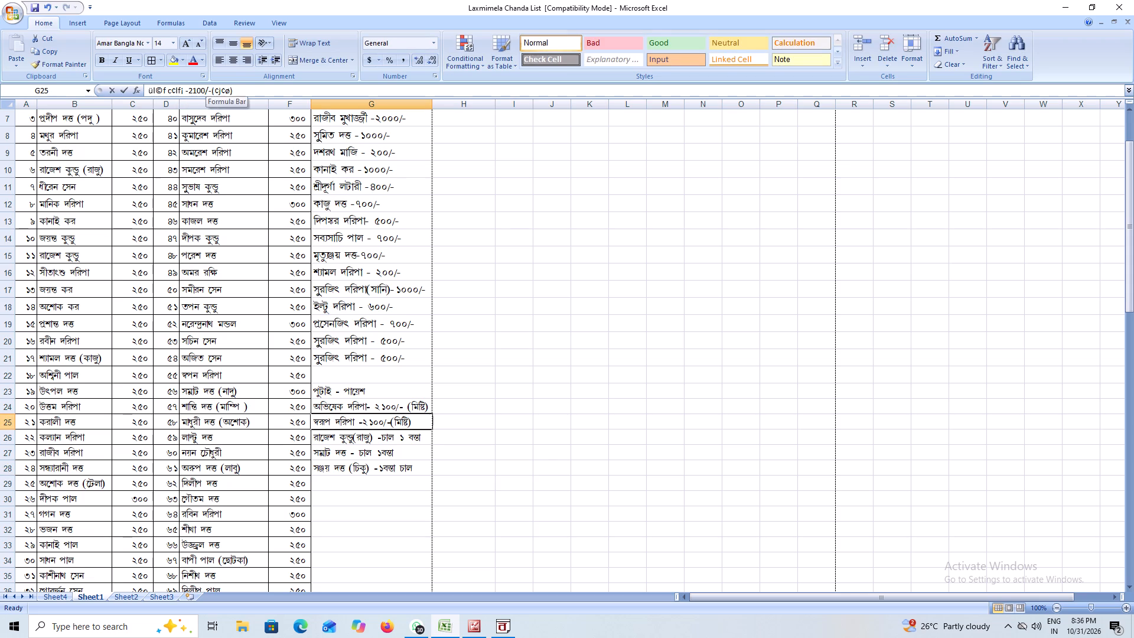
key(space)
click(425, 486)
click(324, 439)
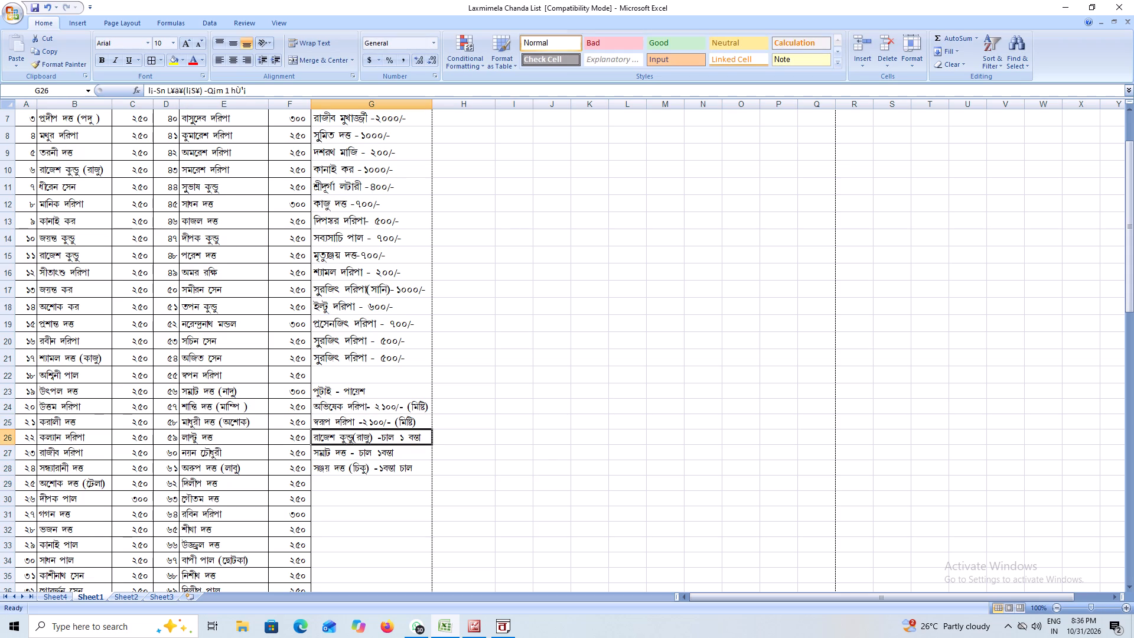
click(183, 90)
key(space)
double_click(308, 315)
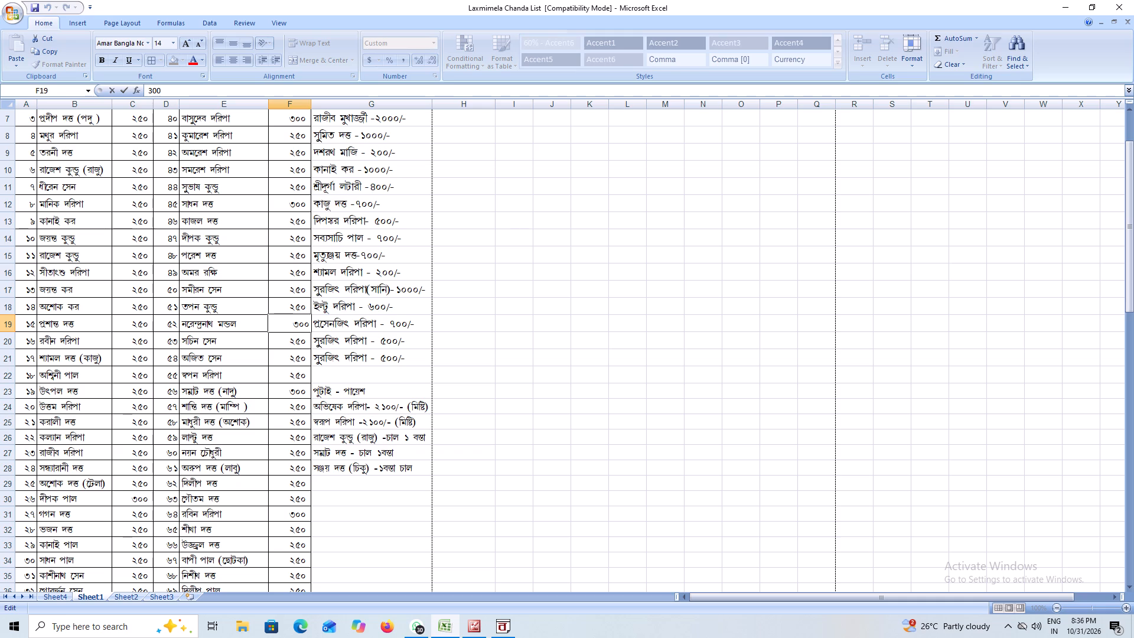
Insert a space between ১ and বস্তা in the rice donation entry in G27.
click(333, 451)
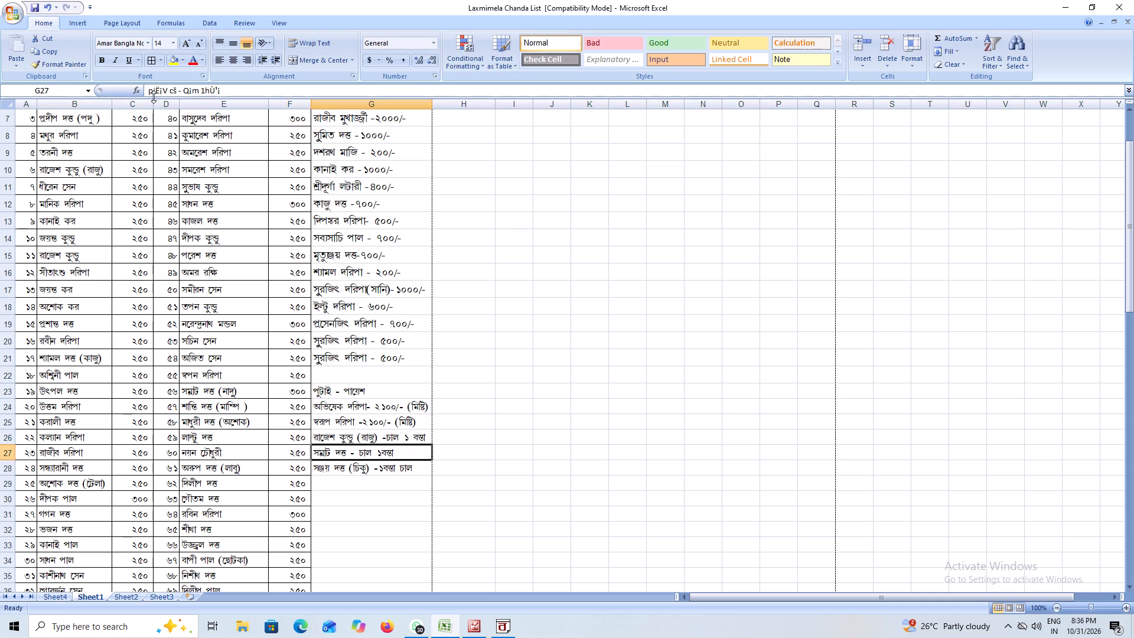
double_click(205, 93)
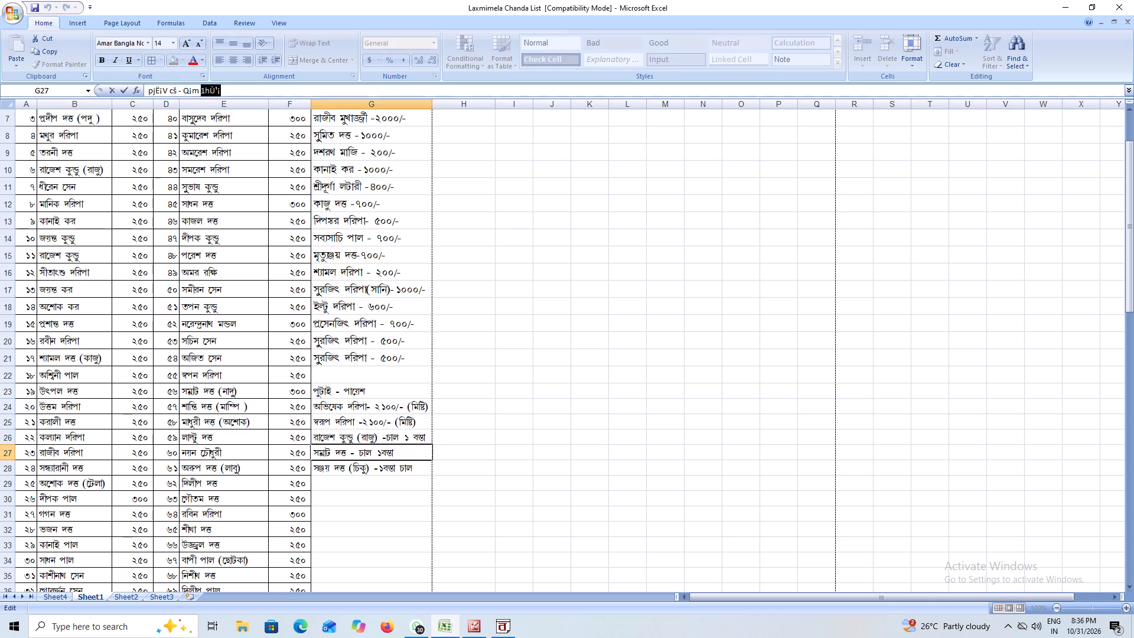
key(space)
click(46, 6)
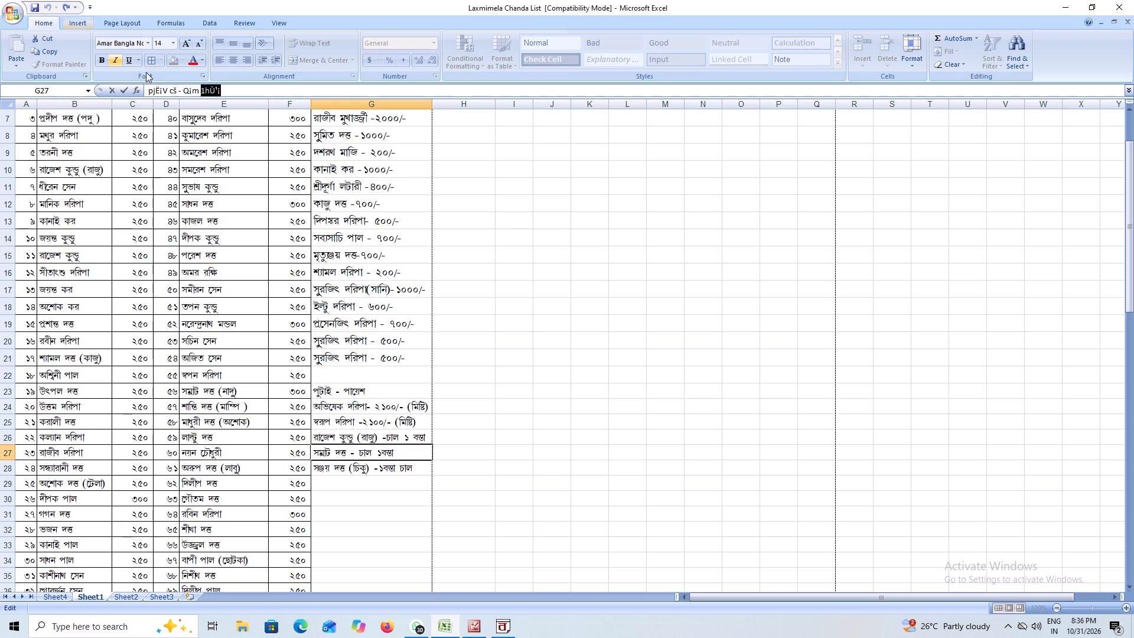
click(203, 92)
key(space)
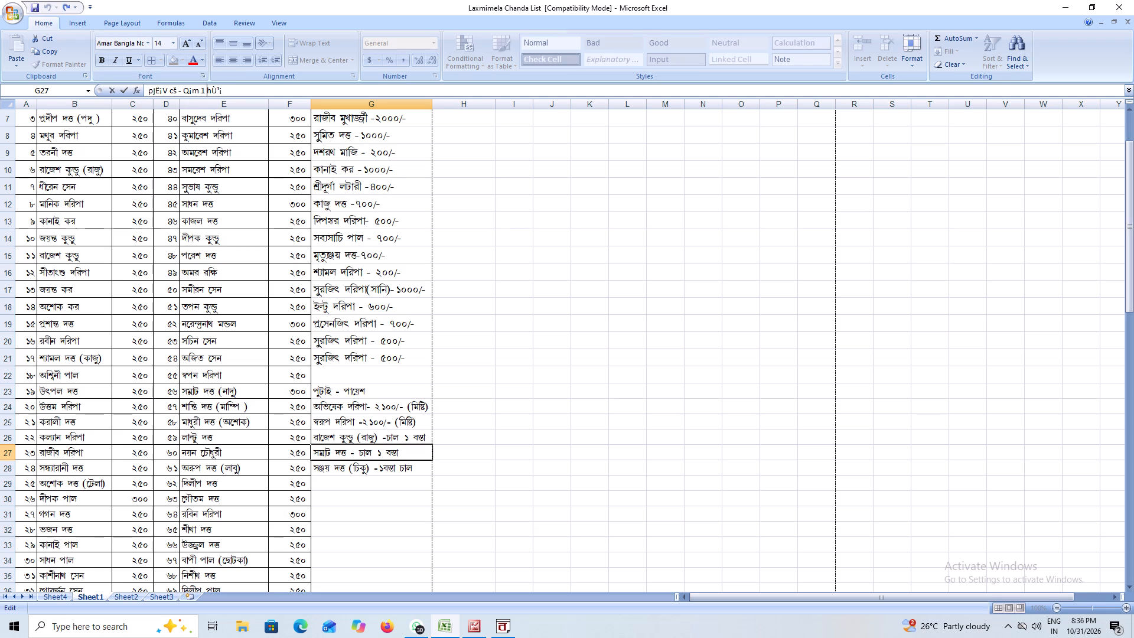
click(318, 453)
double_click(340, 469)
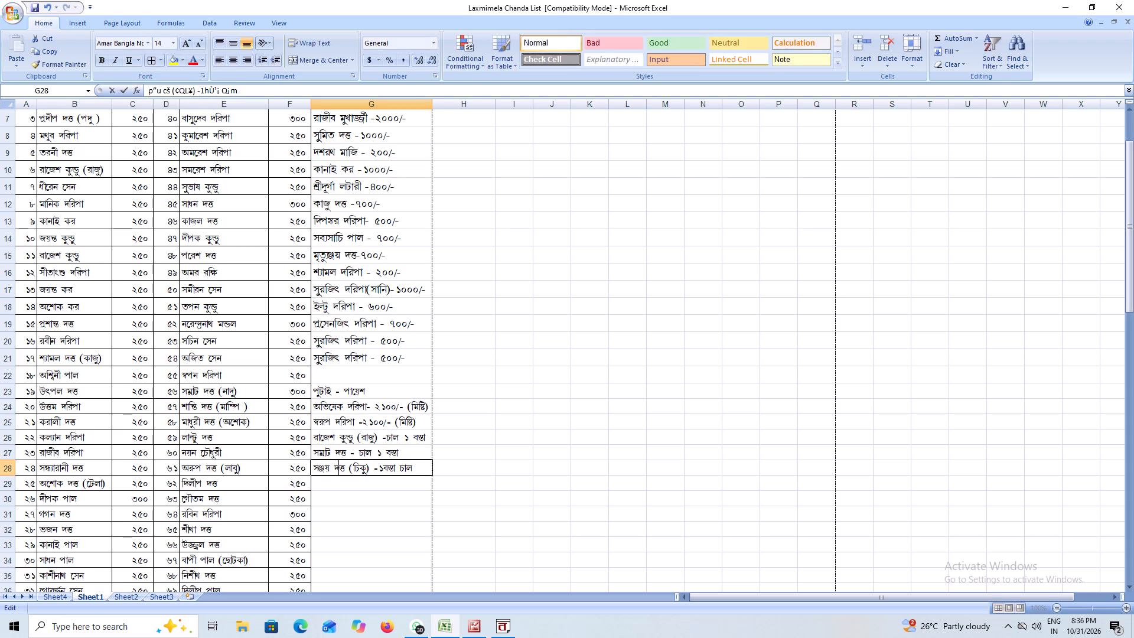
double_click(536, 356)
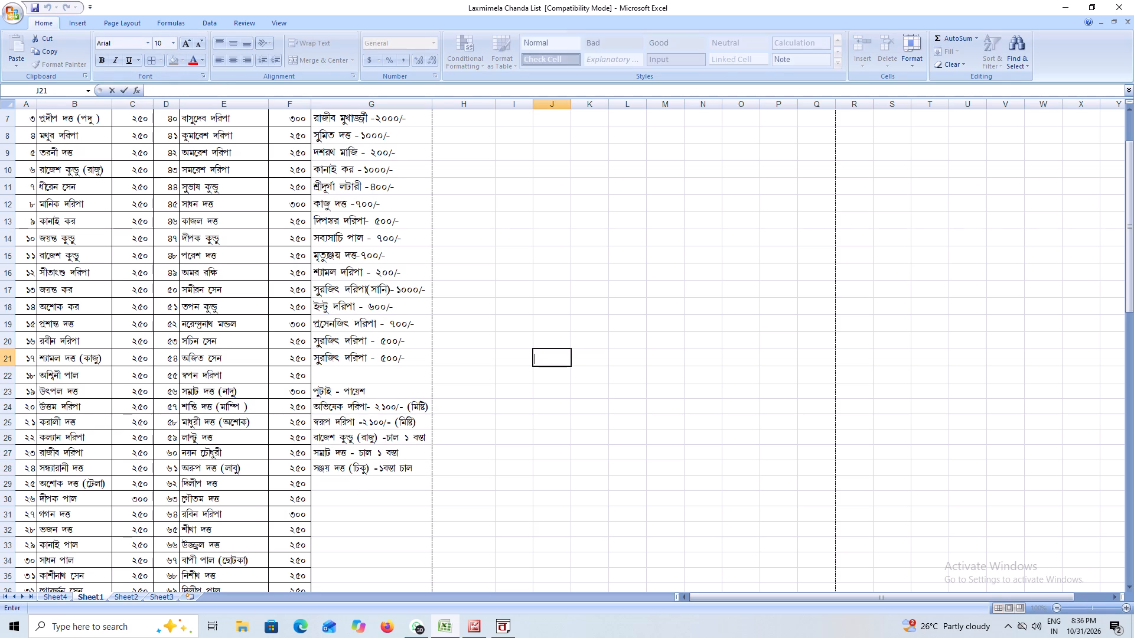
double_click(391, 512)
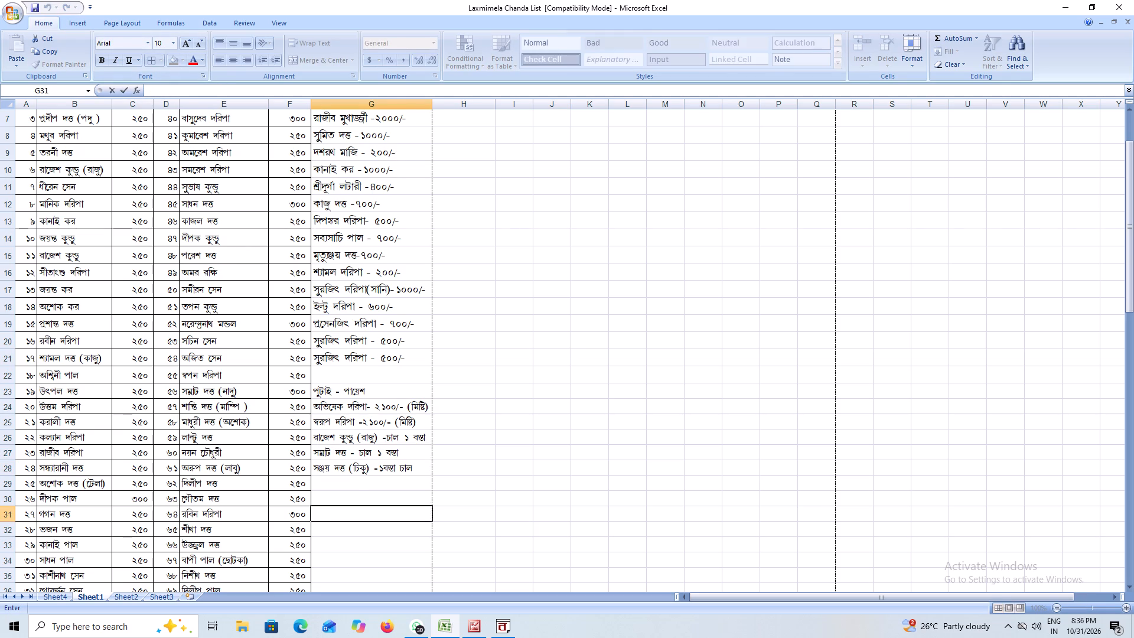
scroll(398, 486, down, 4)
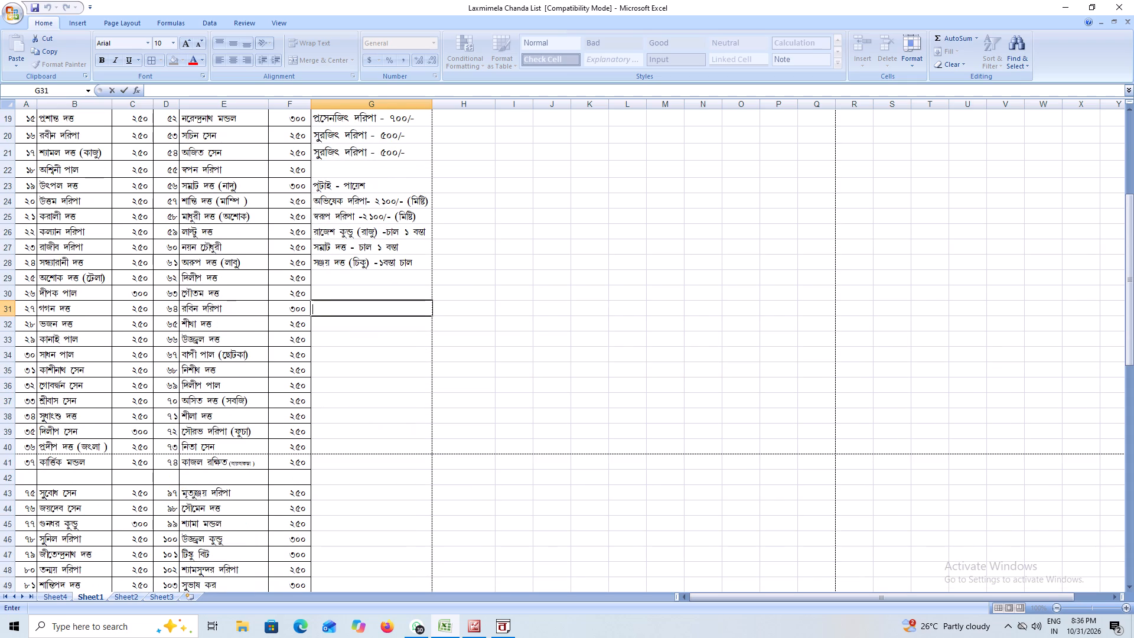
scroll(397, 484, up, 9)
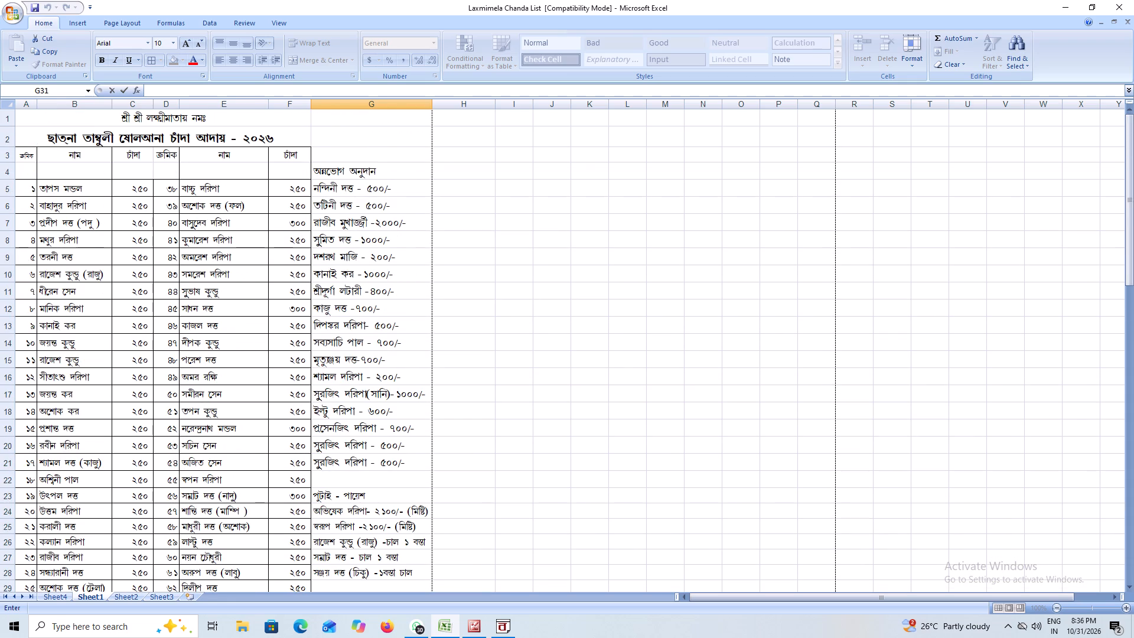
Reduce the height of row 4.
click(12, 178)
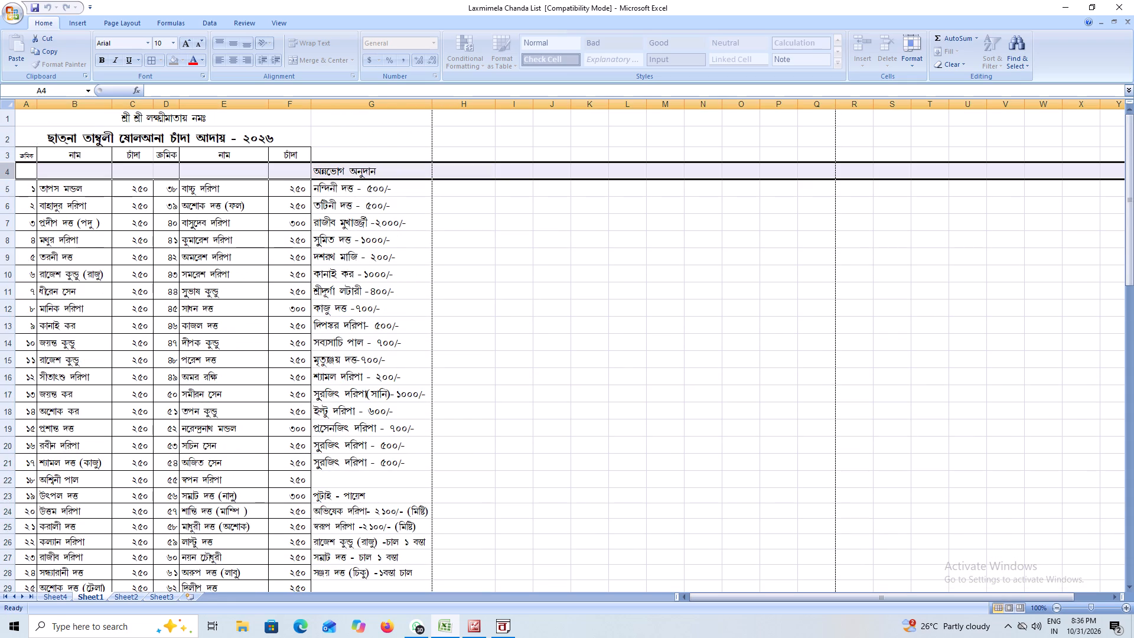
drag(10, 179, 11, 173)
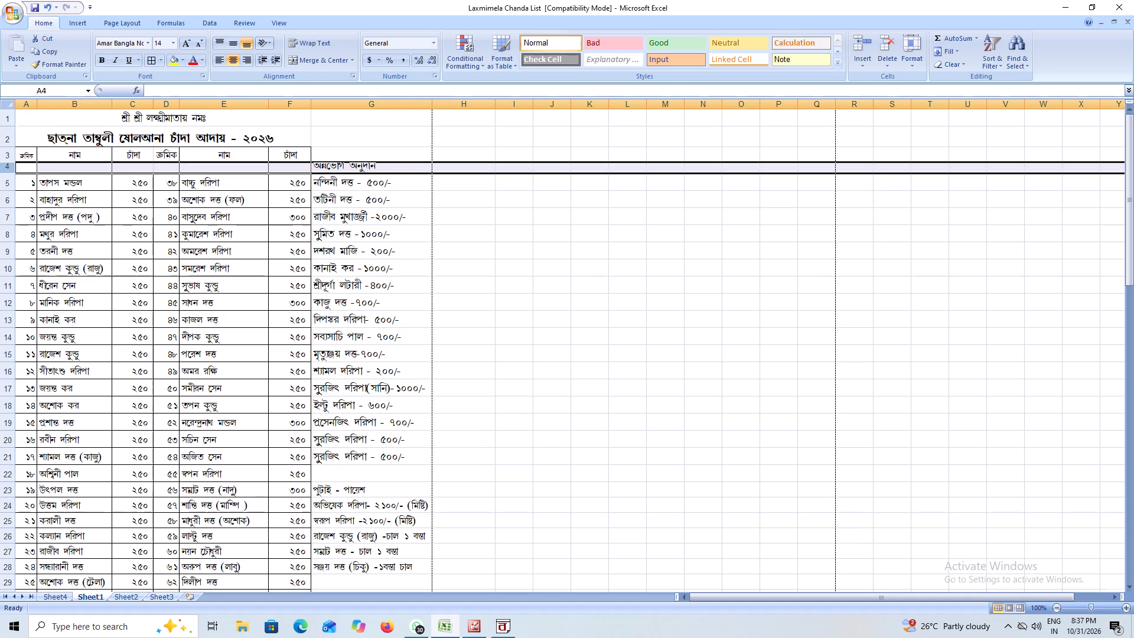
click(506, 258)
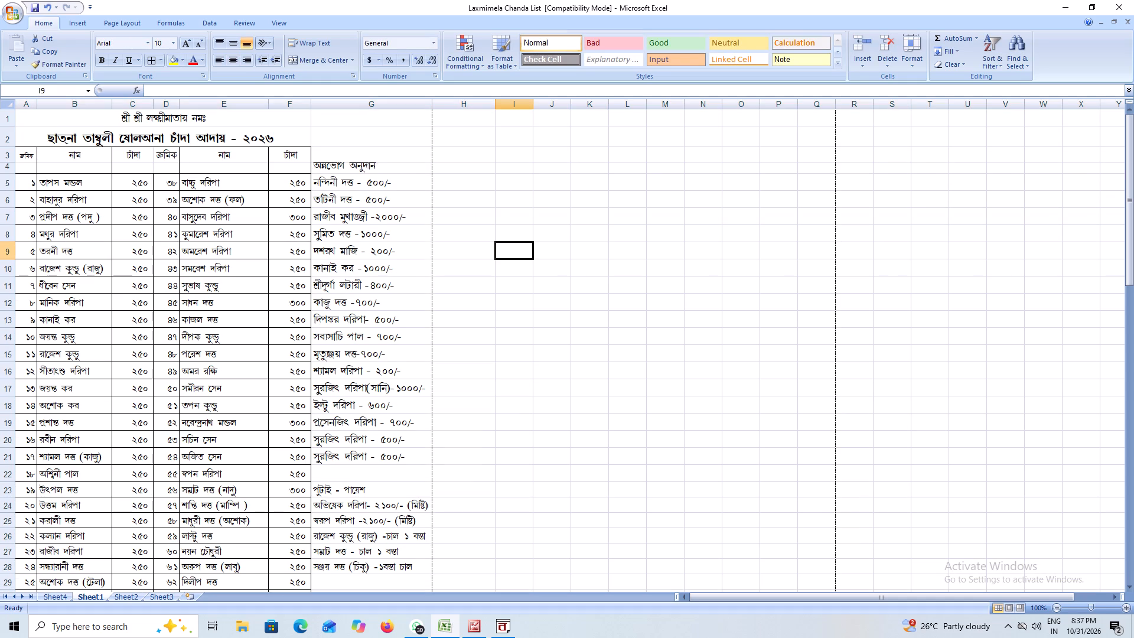
Move the অন্নভোগ অনুদান heading from G4 up to G3, level with the table's header row.
triple_click(331, 169)
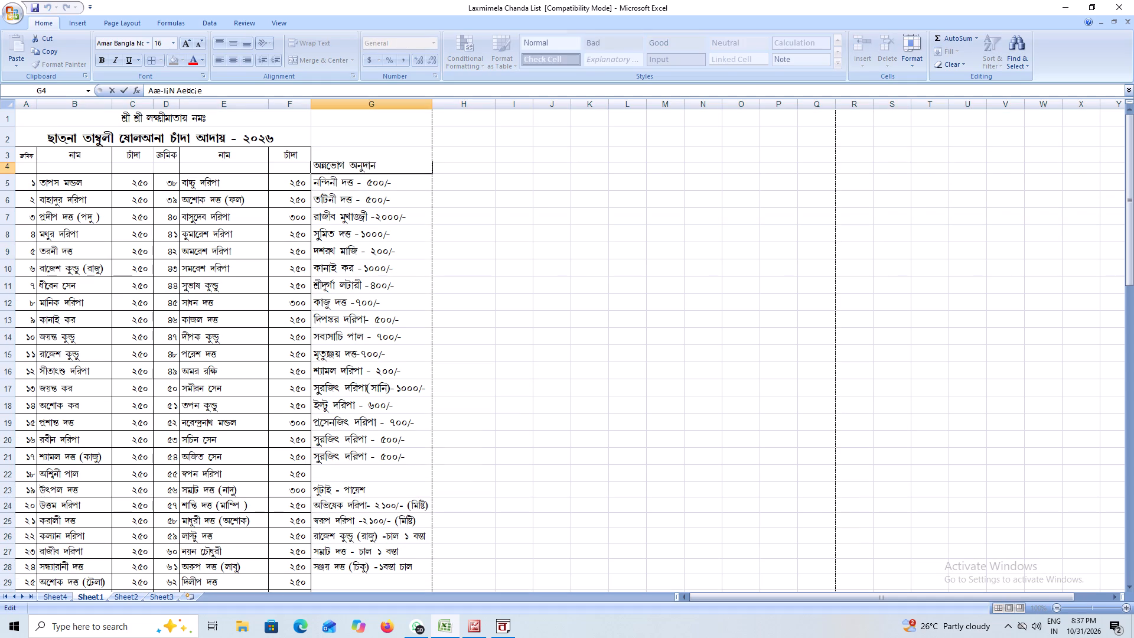
click(454, 191)
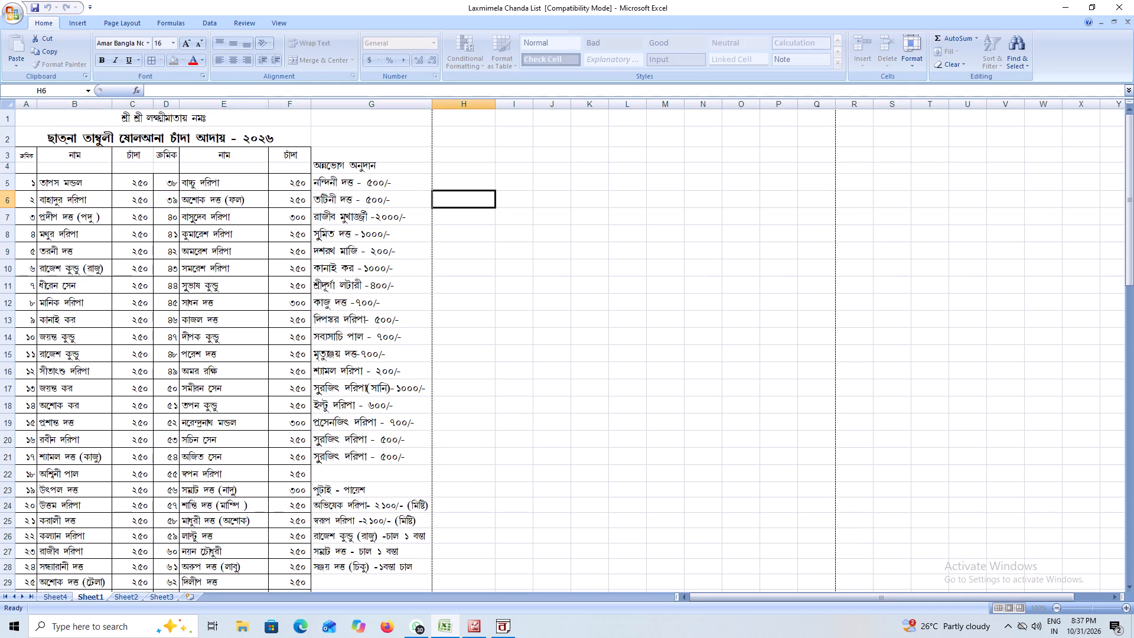
click(380, 167)
key(ctrl+x)
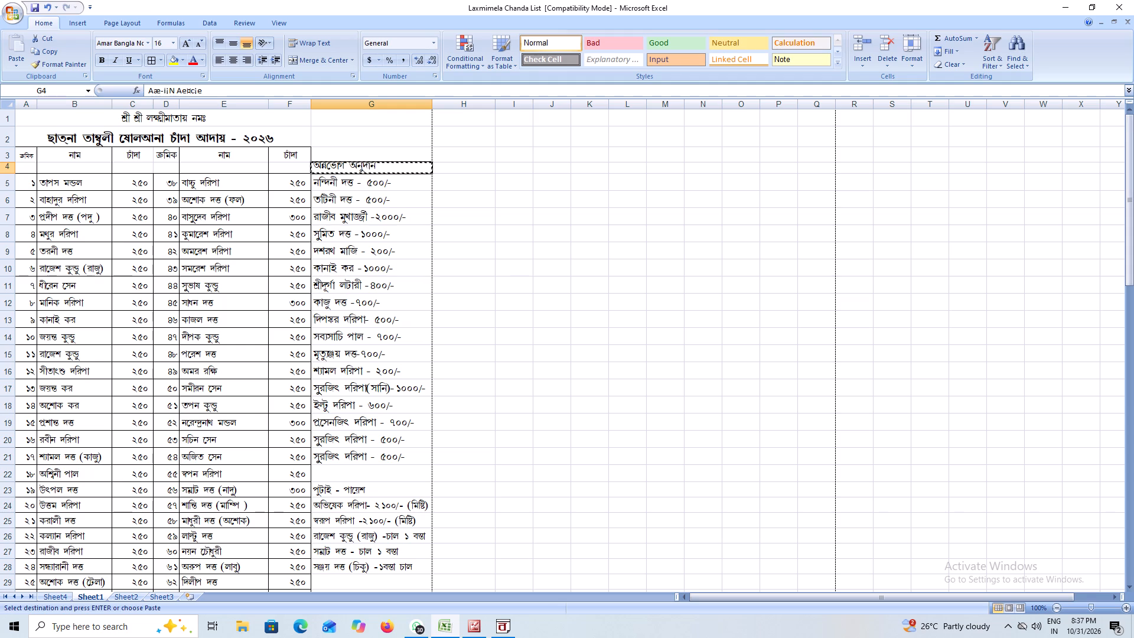
click(338, 155)
key(ctrl+v)
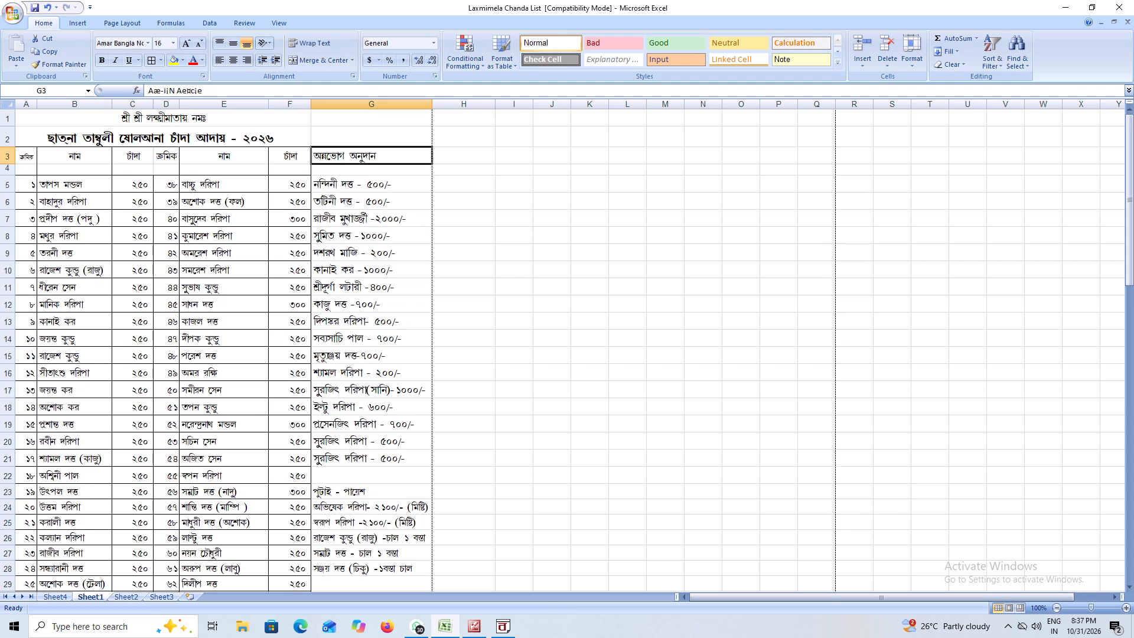
double_click(511, 246)
click(329, 157)
Delete the empty row 4 between the header row and the first entries.
scroll(160, 262, down, 3)
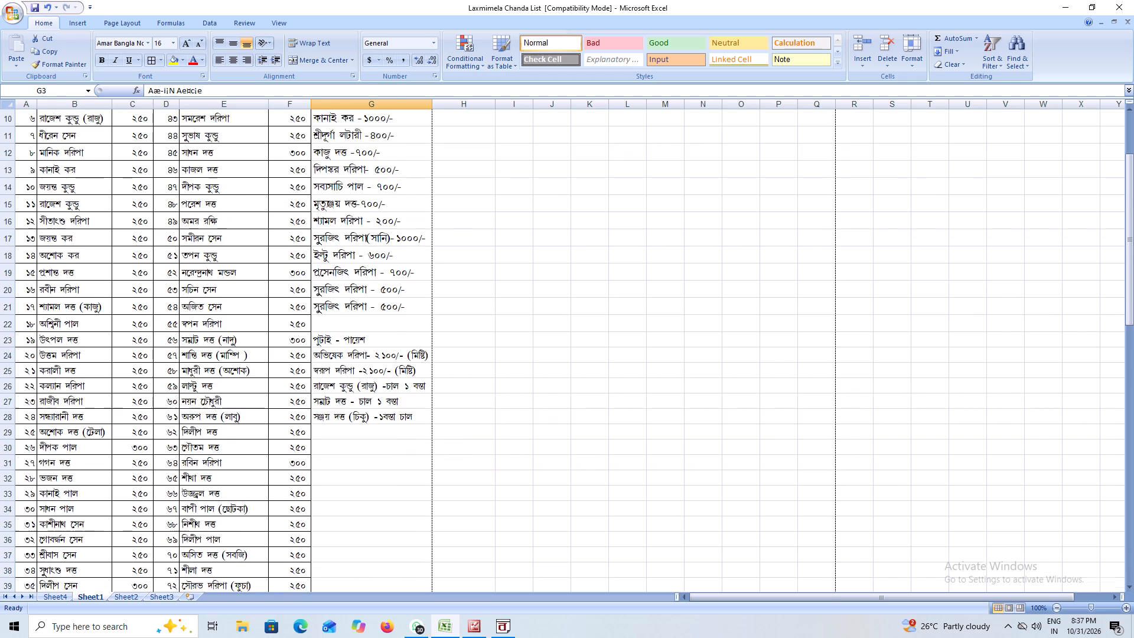
scroll(165, 275, down, 3)
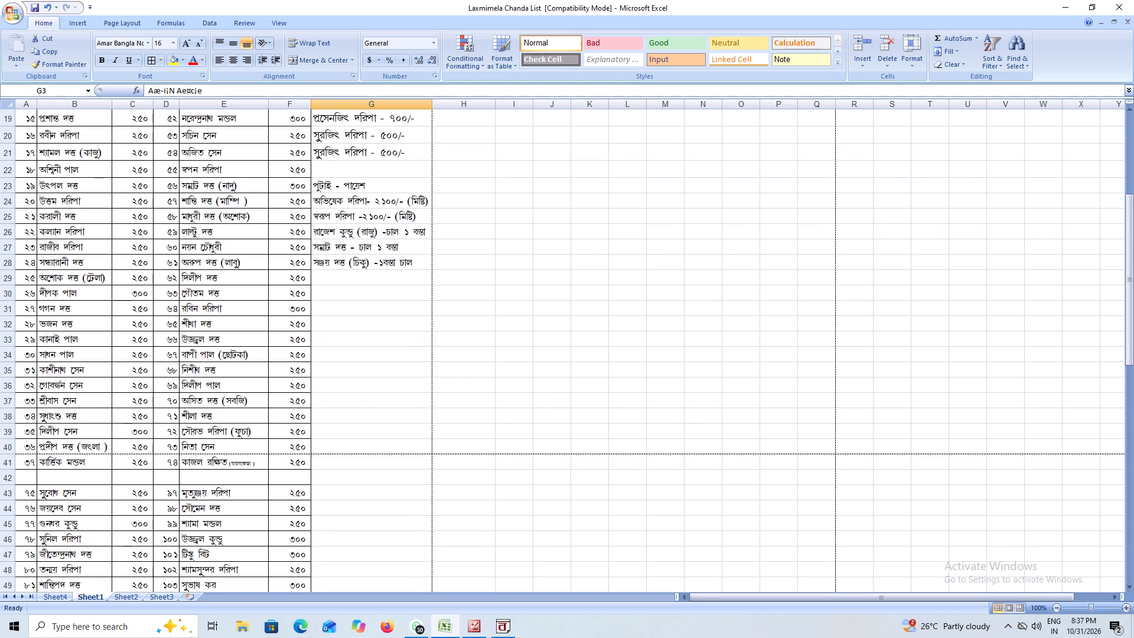
click(345, 480)
scroll(346, 468, up, 2)
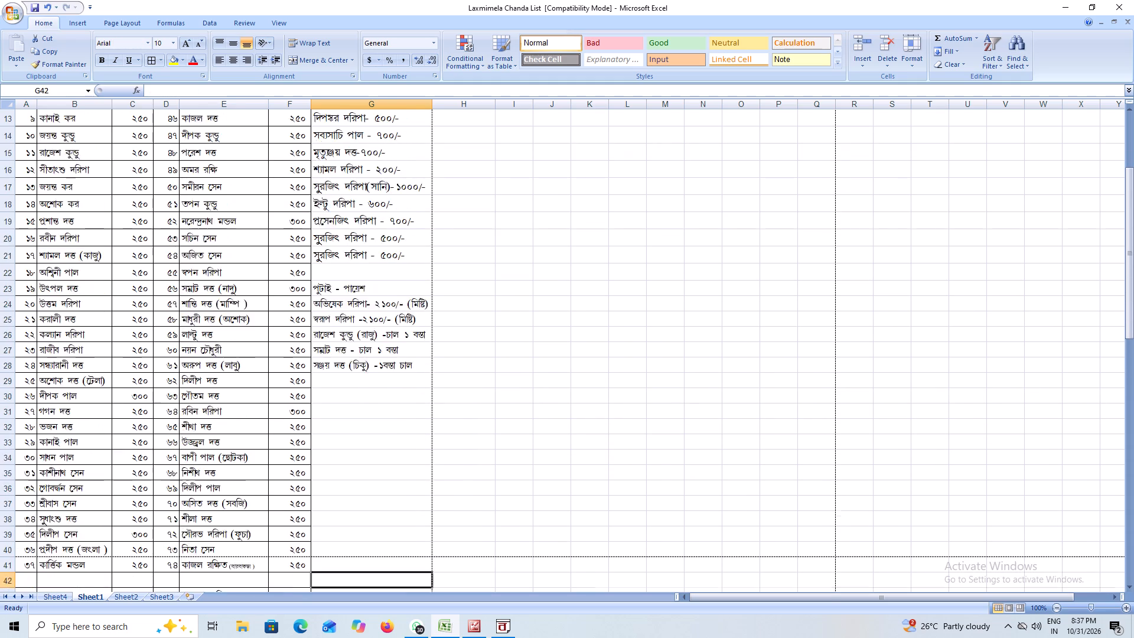
scroll(346, 455, up, 8)
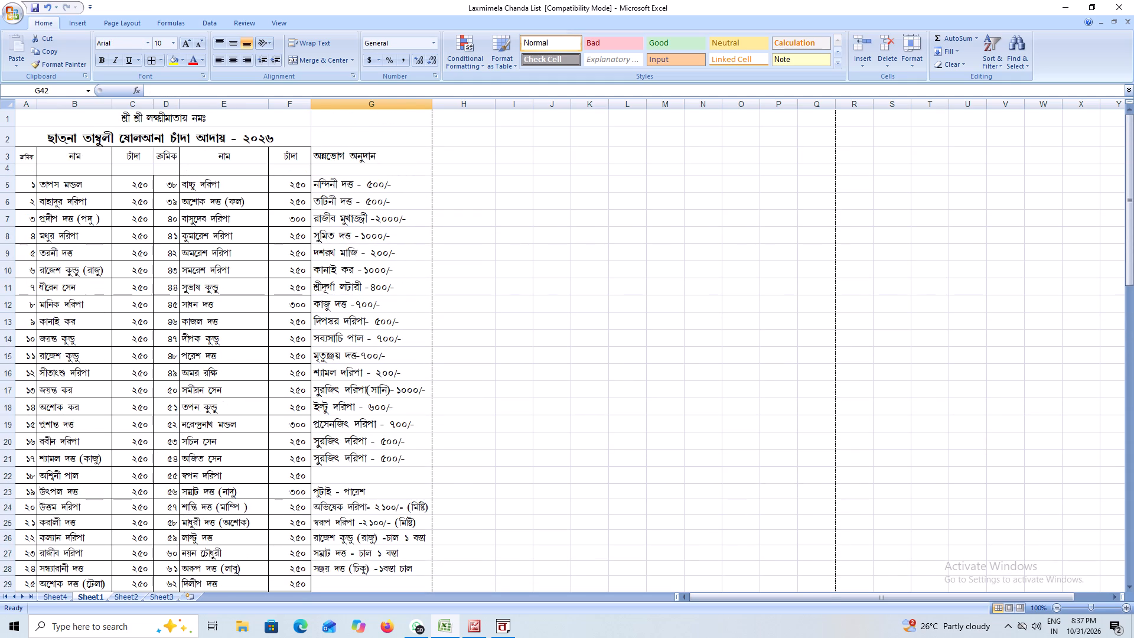
double_click(1, 170)
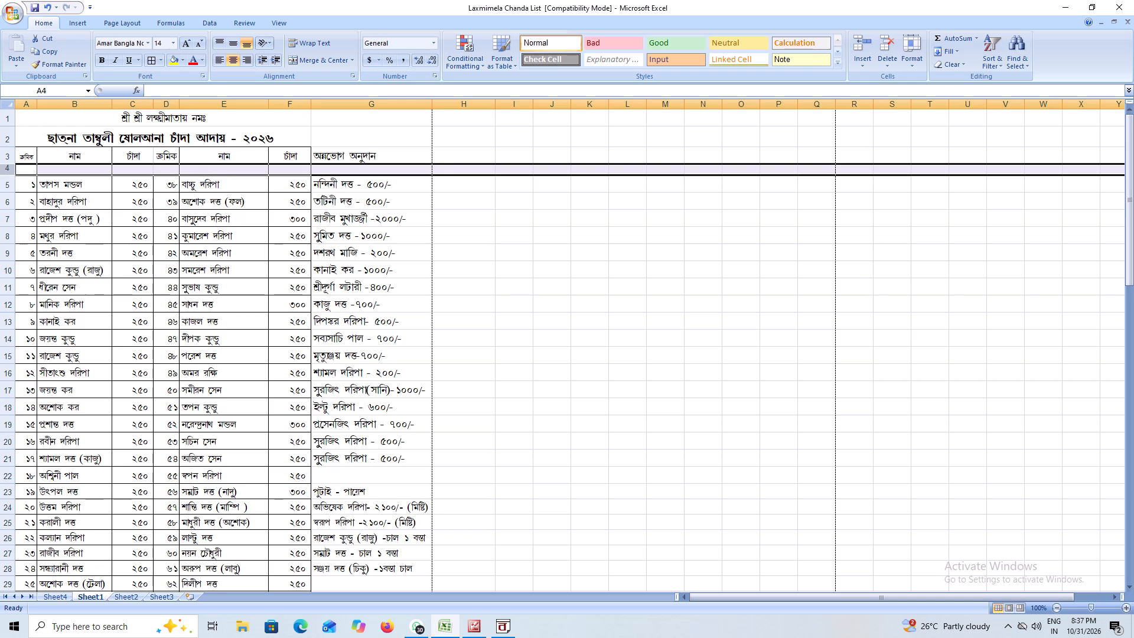
click(884, 60)
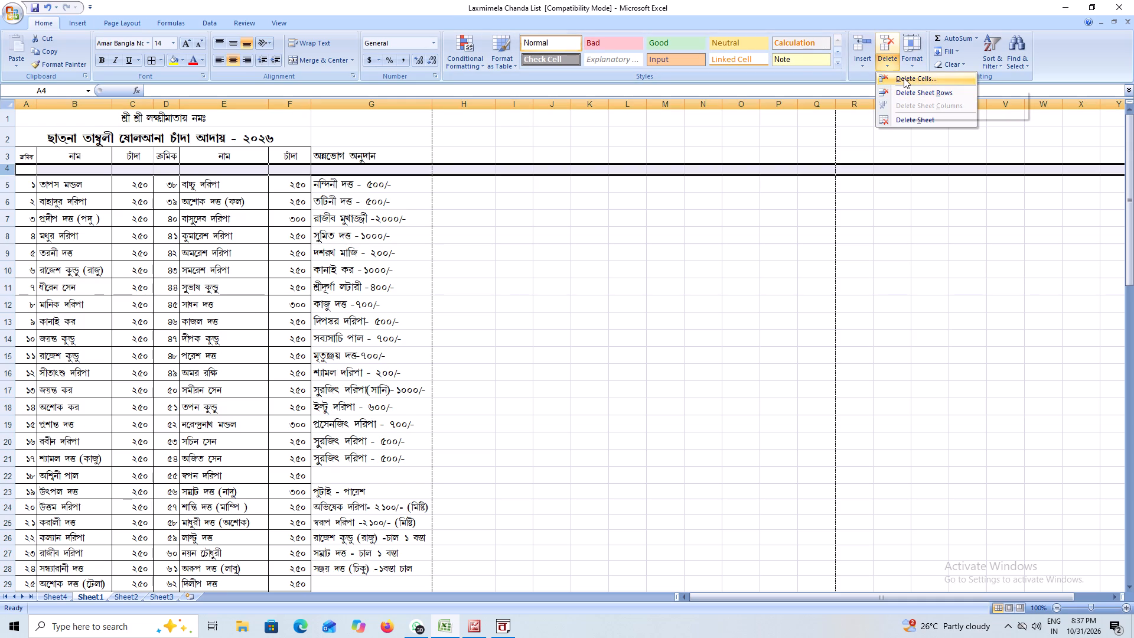
click(907, 92)
click(563, 281)
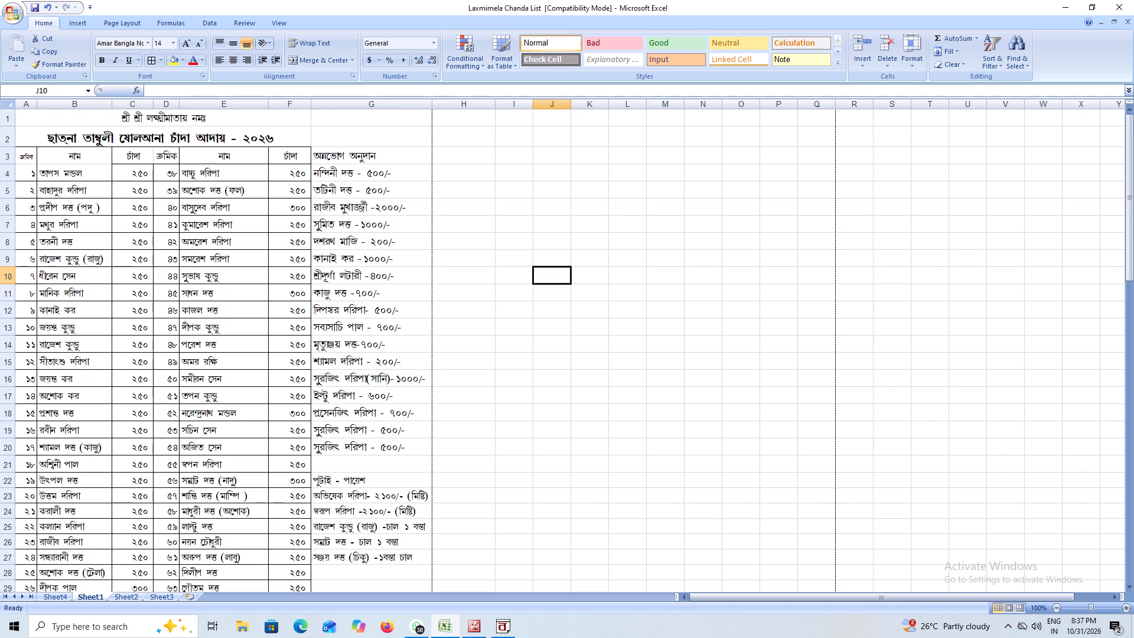
Switch to BanglaWord, write মোট আদায় - on a new line below the donation list, and cut it for reuse.
scroll(167, 304, down, 4)
scroll(172, 353, down, 4)
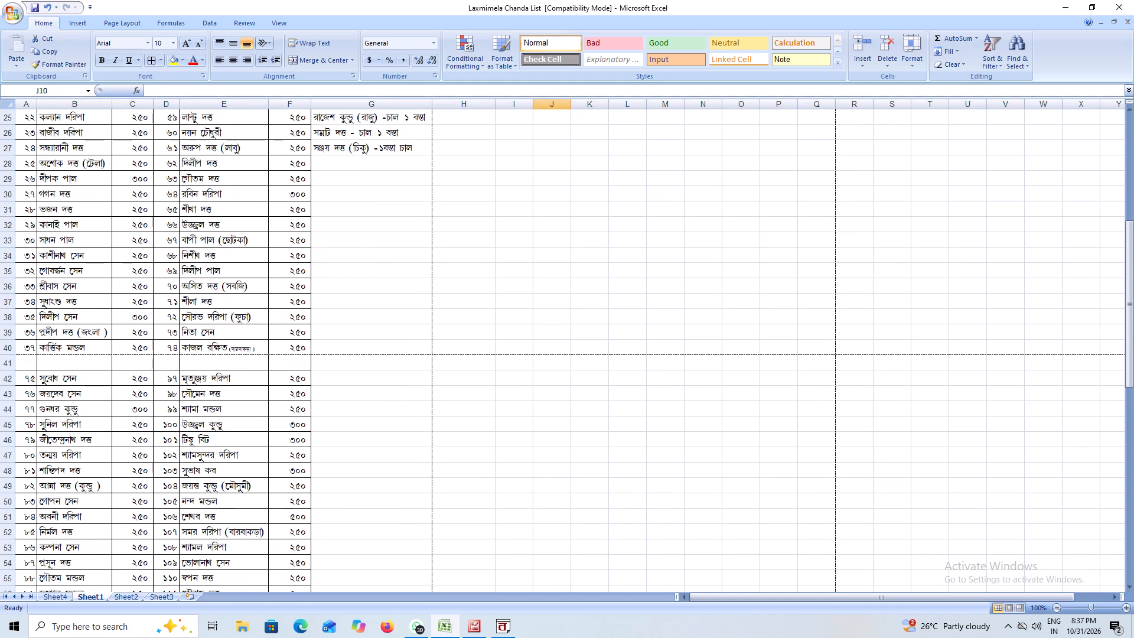
scroll(315, 364, down, 4)
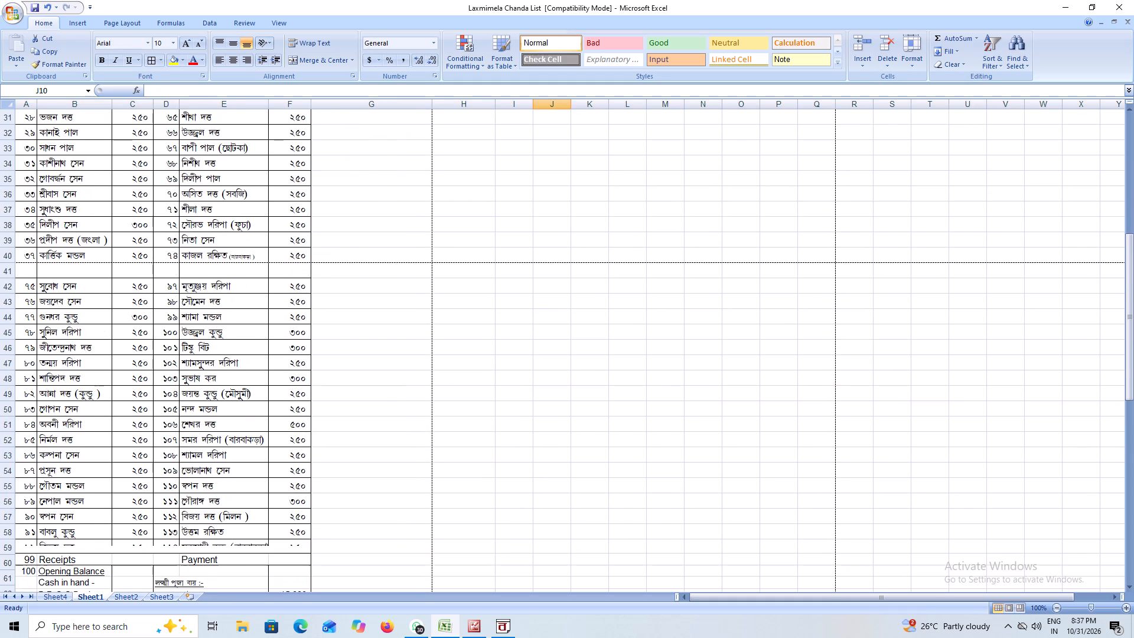
scroll(315, 364, down, 4)
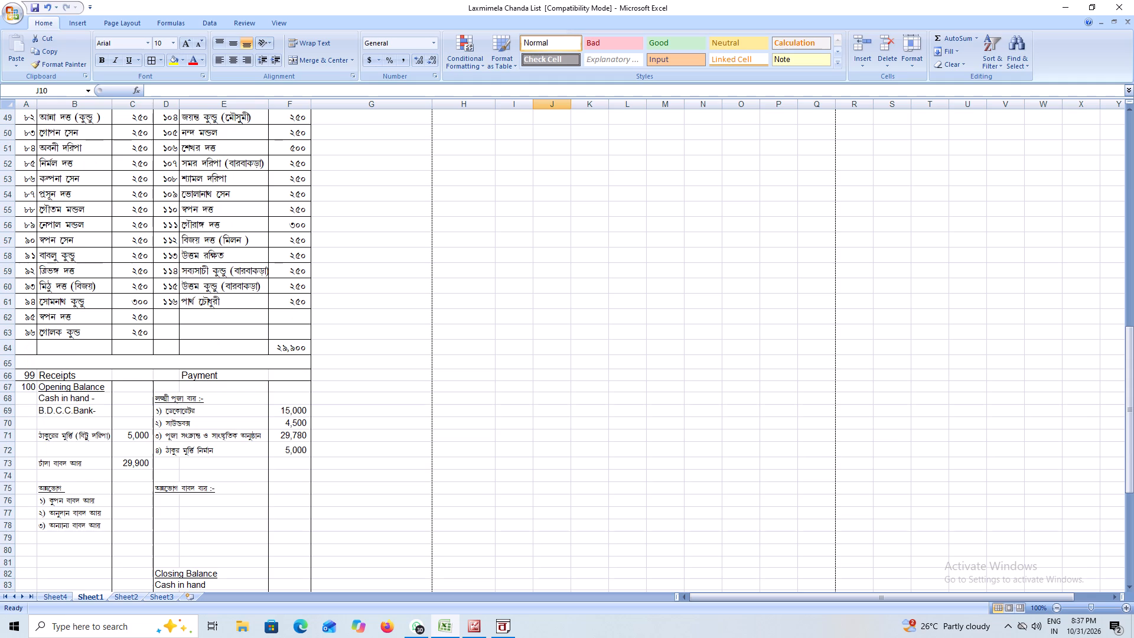
double_click(240, 351)
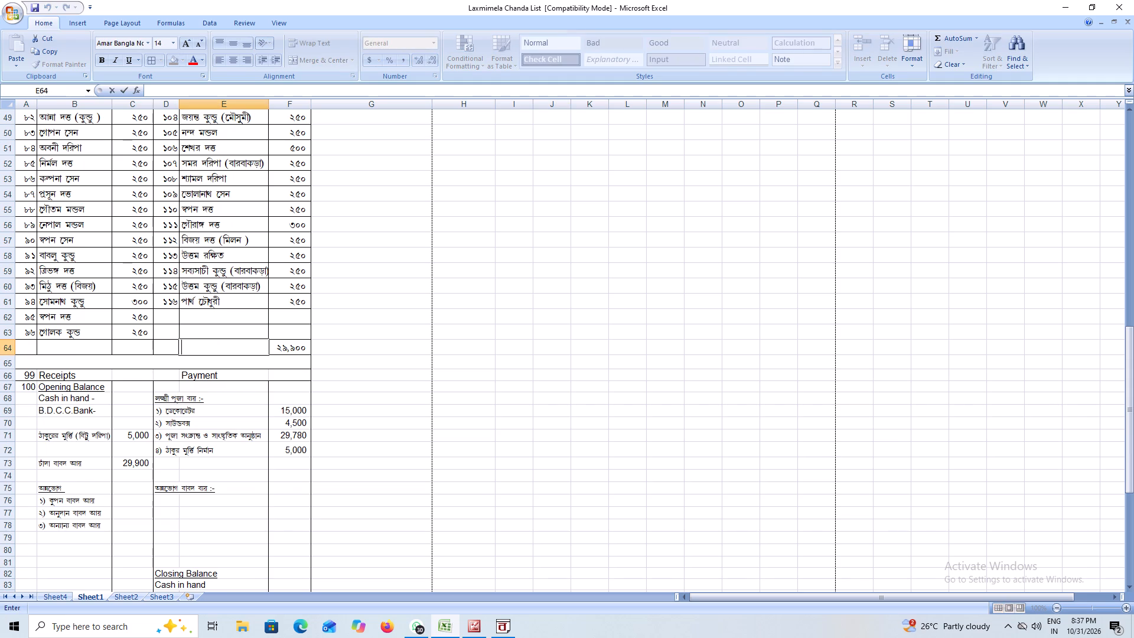
double_click(506, 628)
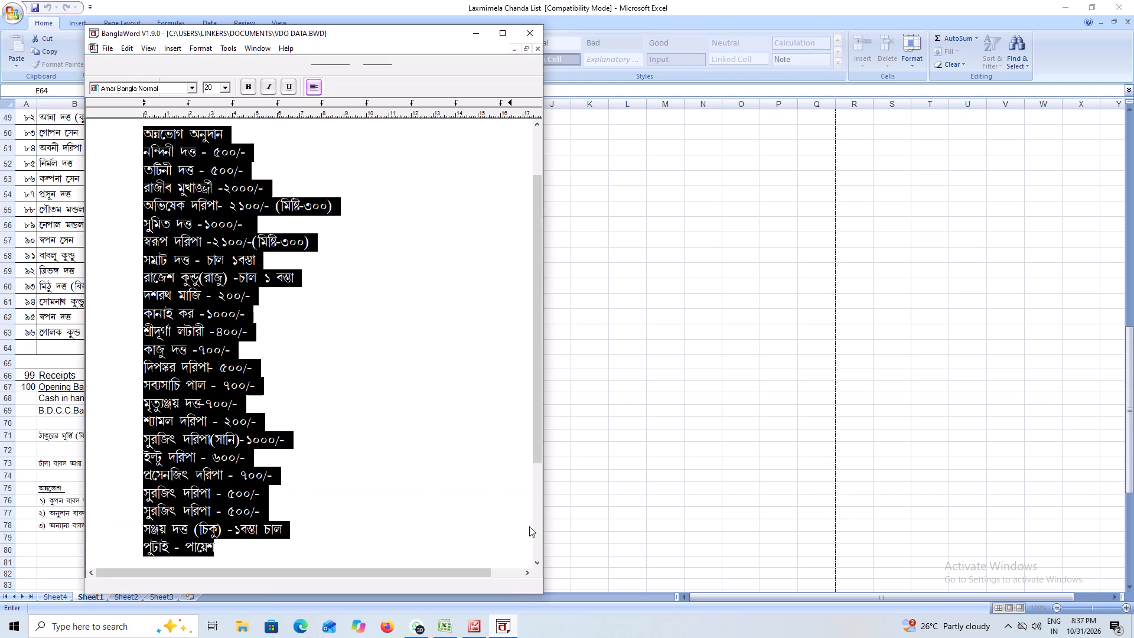
click(437, 464)
scroll(437, 464, down, 4)
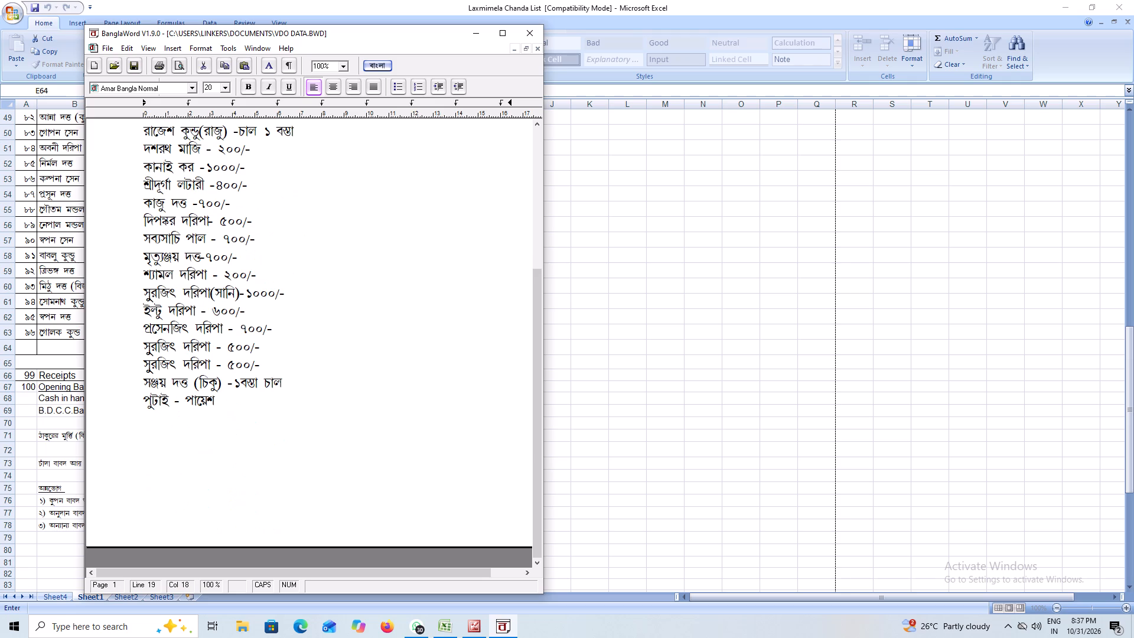
click(221, 405)
key(Return)
key(Return)
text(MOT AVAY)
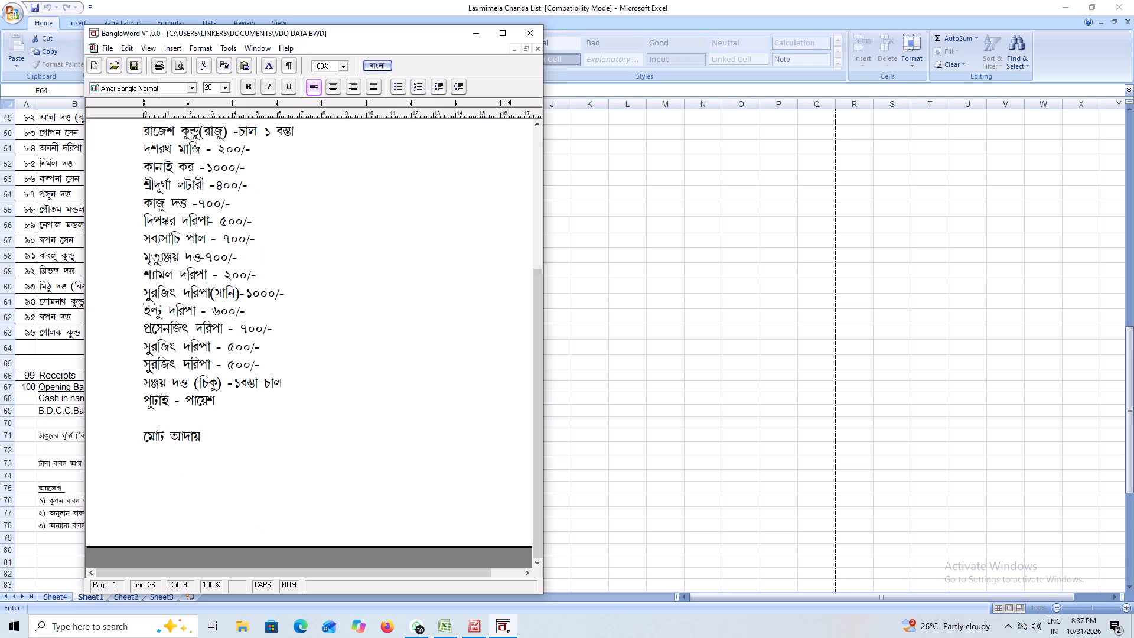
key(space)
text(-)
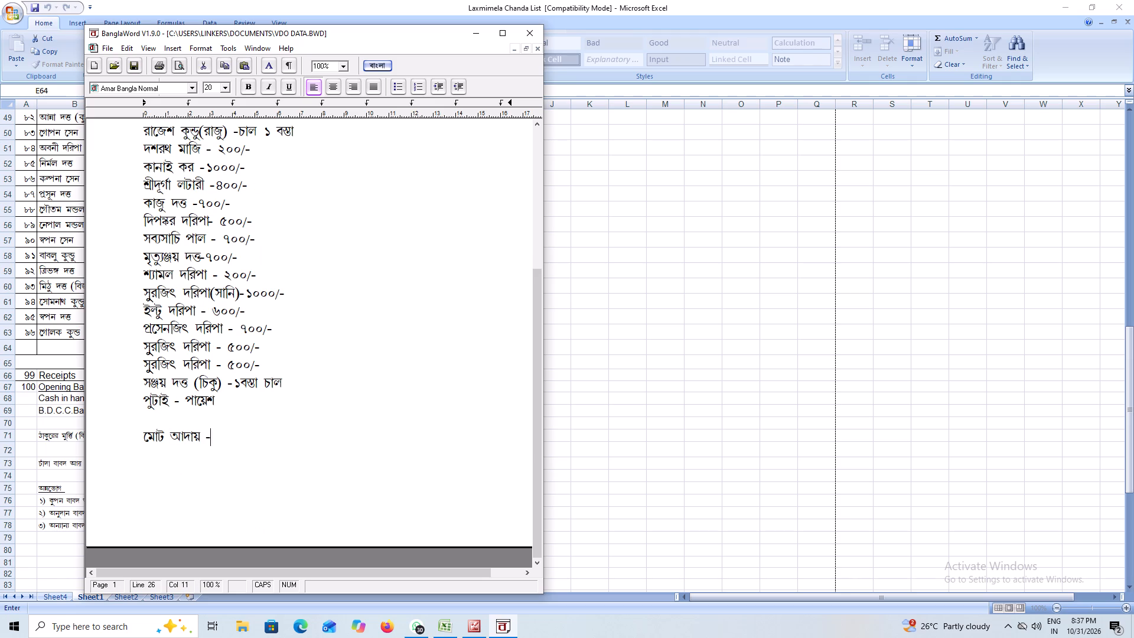
click(149, 483)
click(145, 437)
drag(141, 434, 148, 434)
drag(148, 434, 219, 436)
key(ctrl+x)
Switch back to Excel and paste the মোট আদায় - label into E64, beside the subscription total.
click(54, 401)
double_click(186, 345)
click(195, 415)
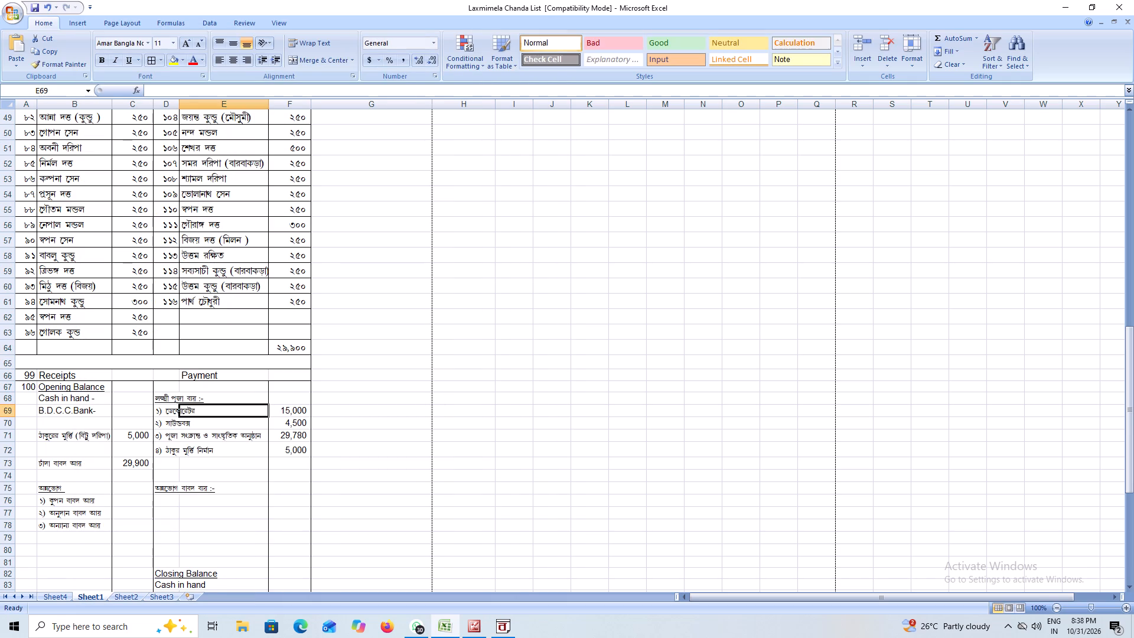
click(186, 346)
key(ctrl+v)
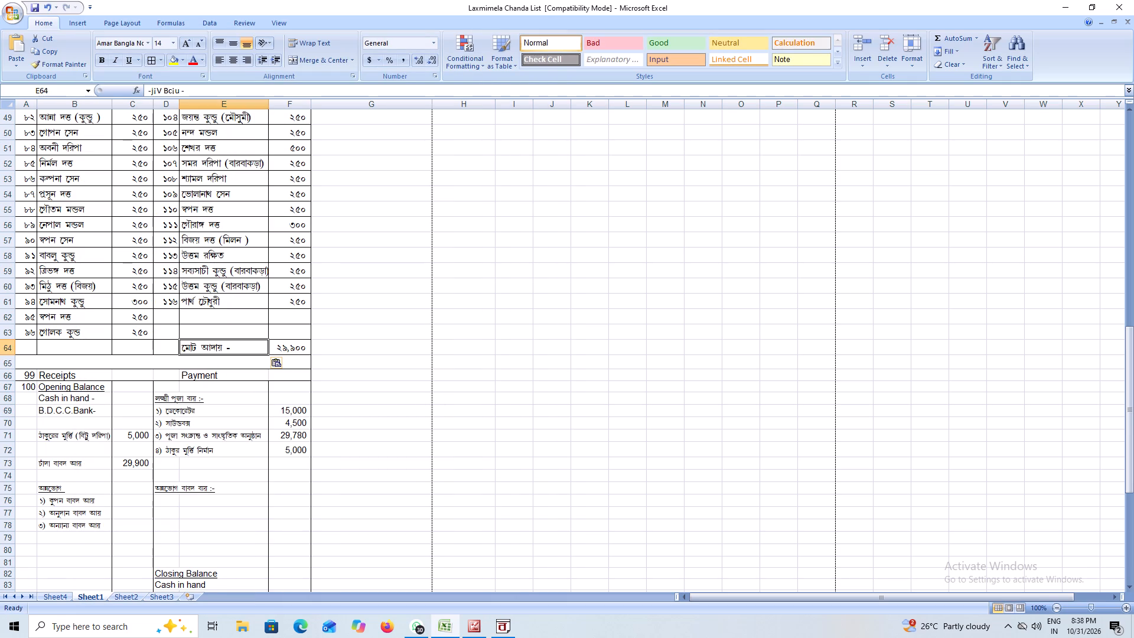
drag(223, 432, 222, 424)
Make the মোট আদায় - label in E64 bold.
click(192, 346)
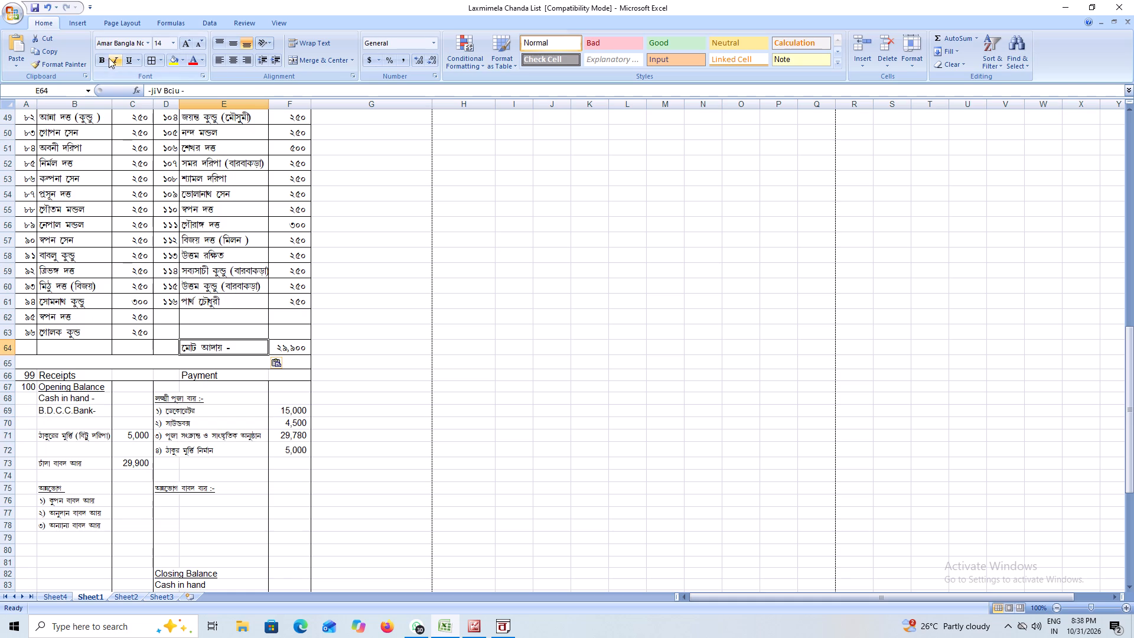
click(101, 59)
click(374, 377)
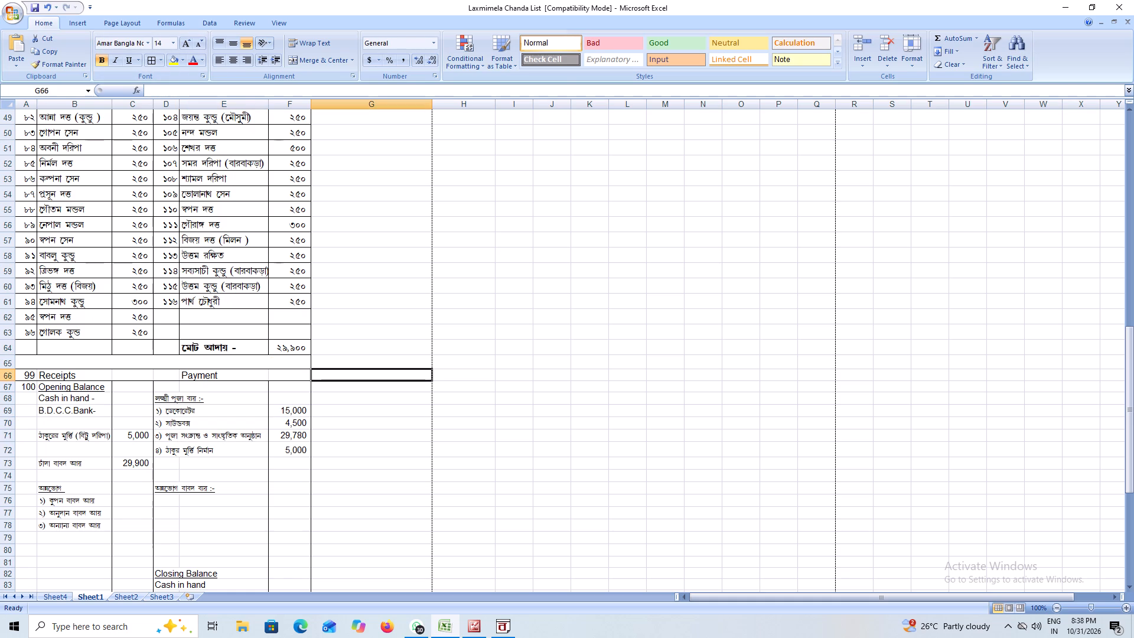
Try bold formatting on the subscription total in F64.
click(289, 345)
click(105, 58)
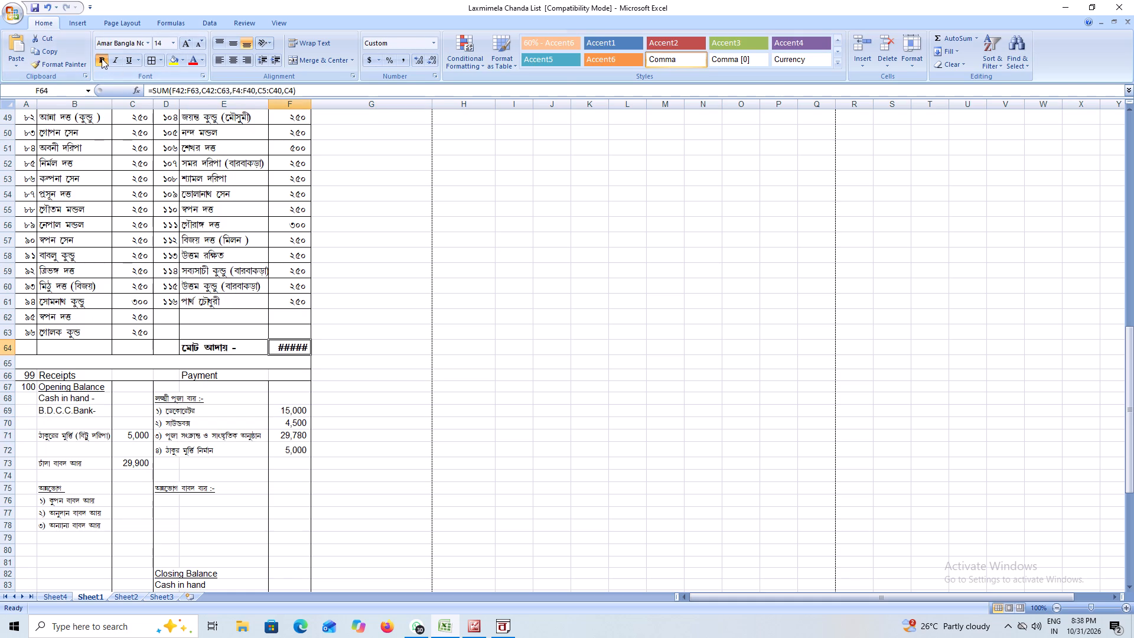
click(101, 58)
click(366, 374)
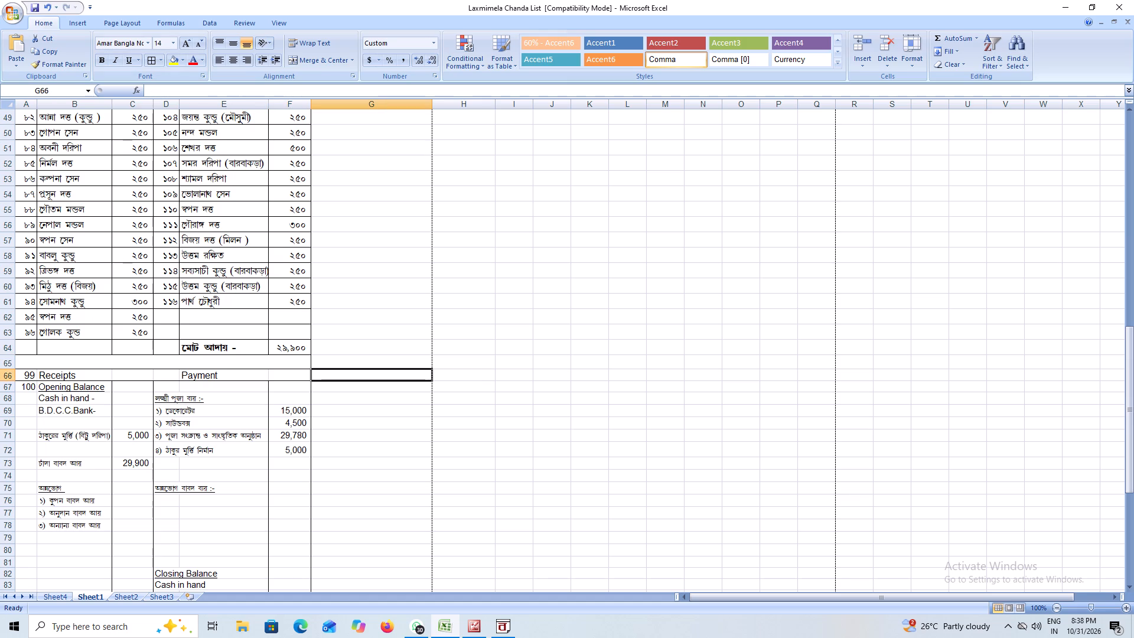
Apply all borders to the donation list in column G, from the heading in G3 down to G27.
scroll(318, 421, up, 5)
scroll(316, 353, up, 7)
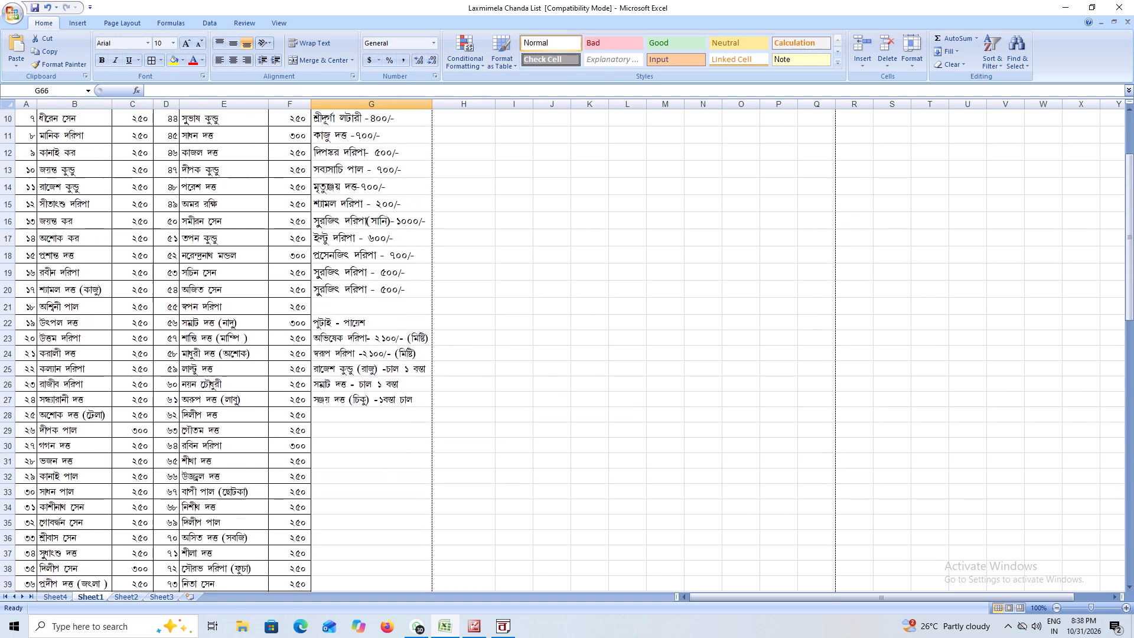
scroll(316, 353, up, 7)
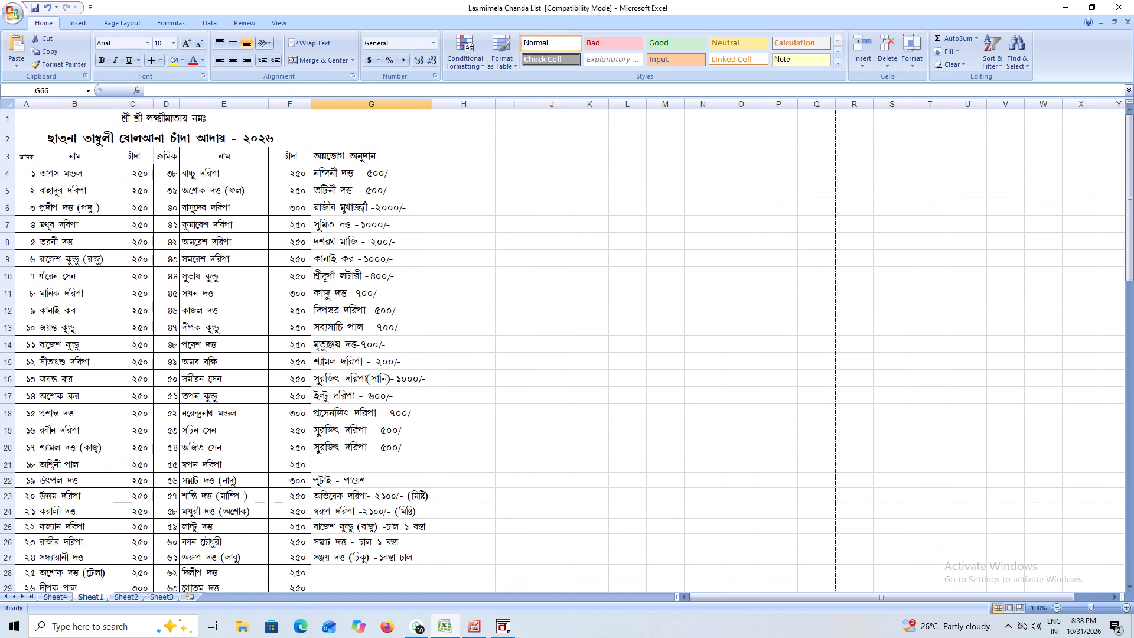
drag(334, 157, 335, 219)
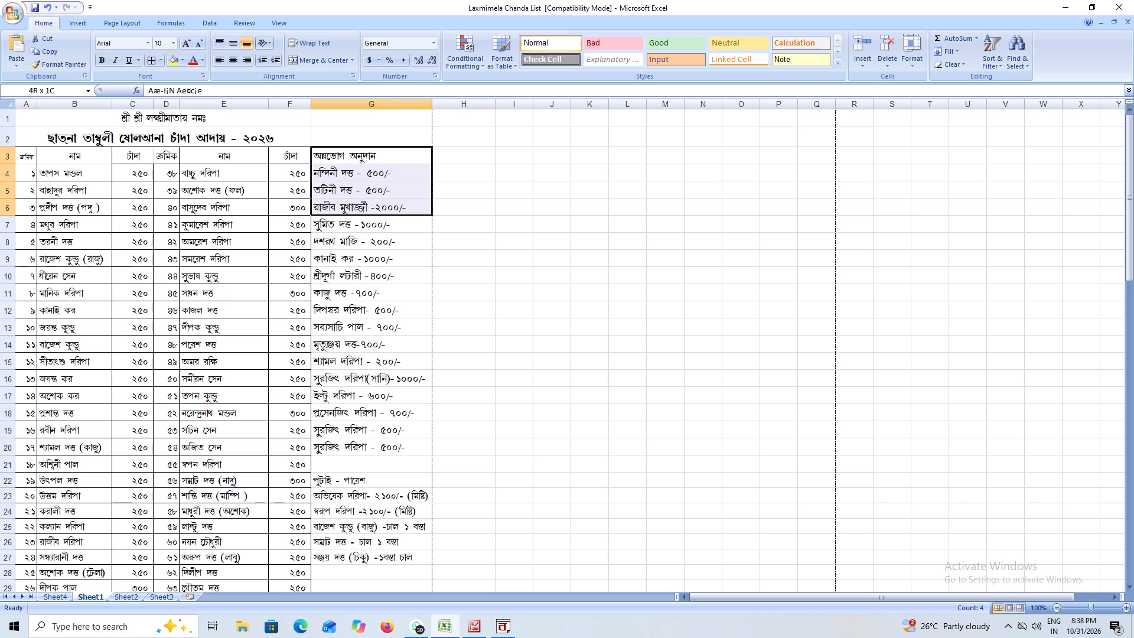
drag(335, 219, 334, 507)
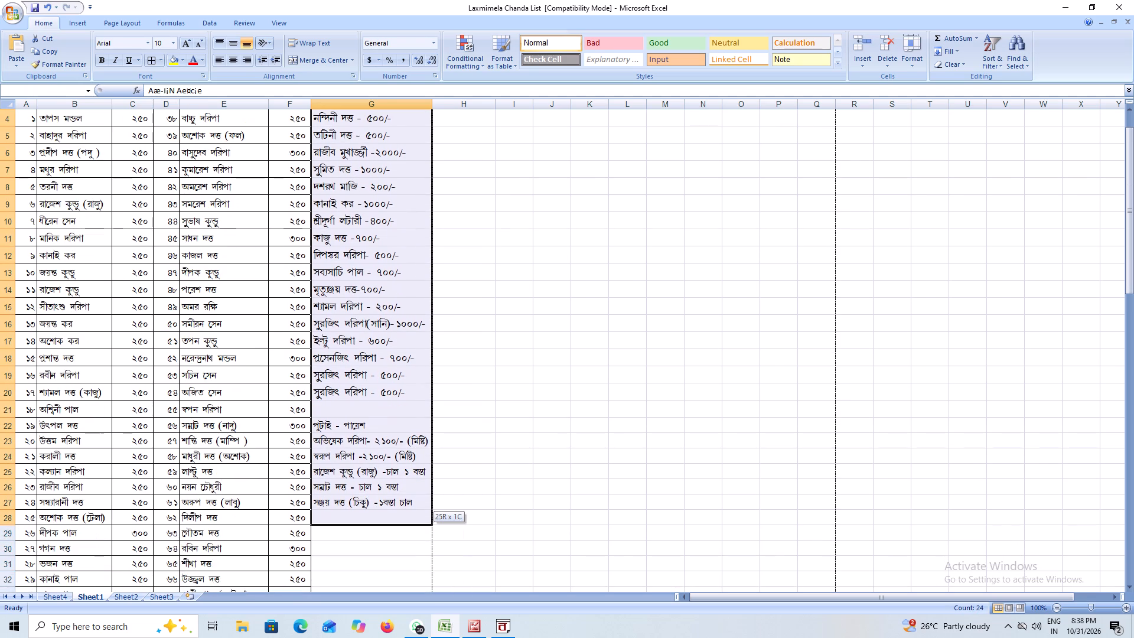
drag(334, 507, 333, 514)
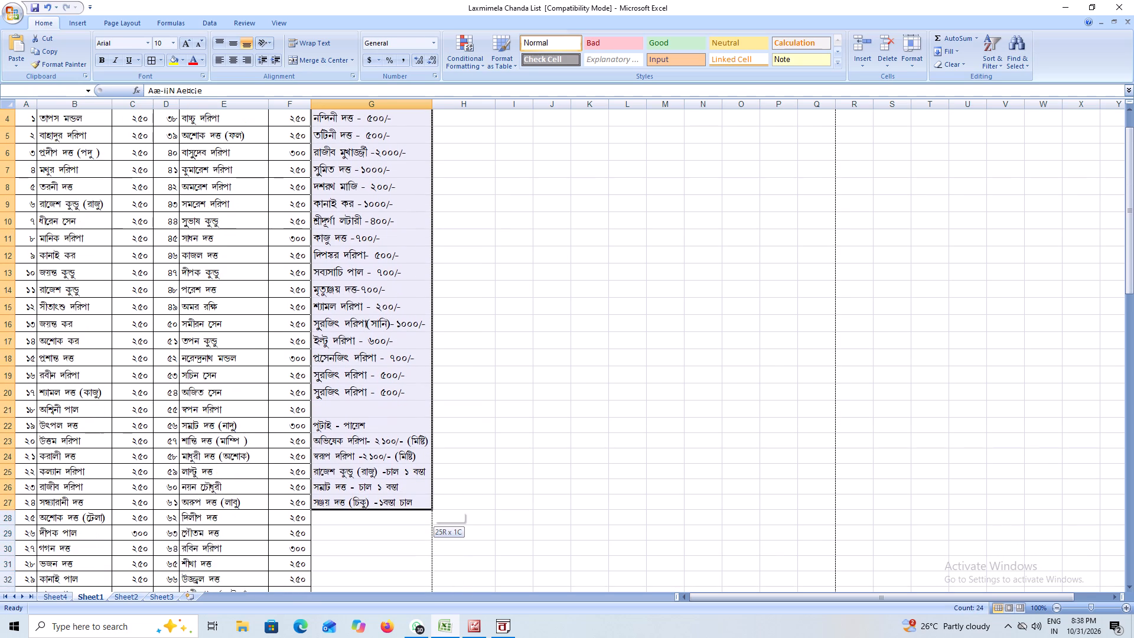
drag(333, 514, 344, 584)
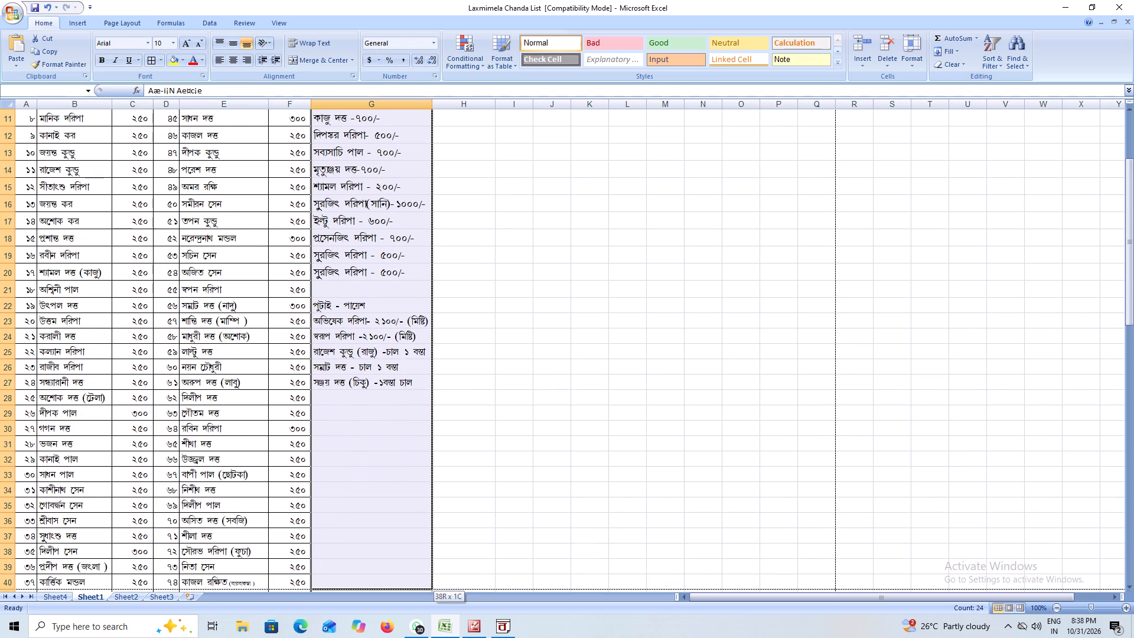
drag(344, 584, 351, 385)
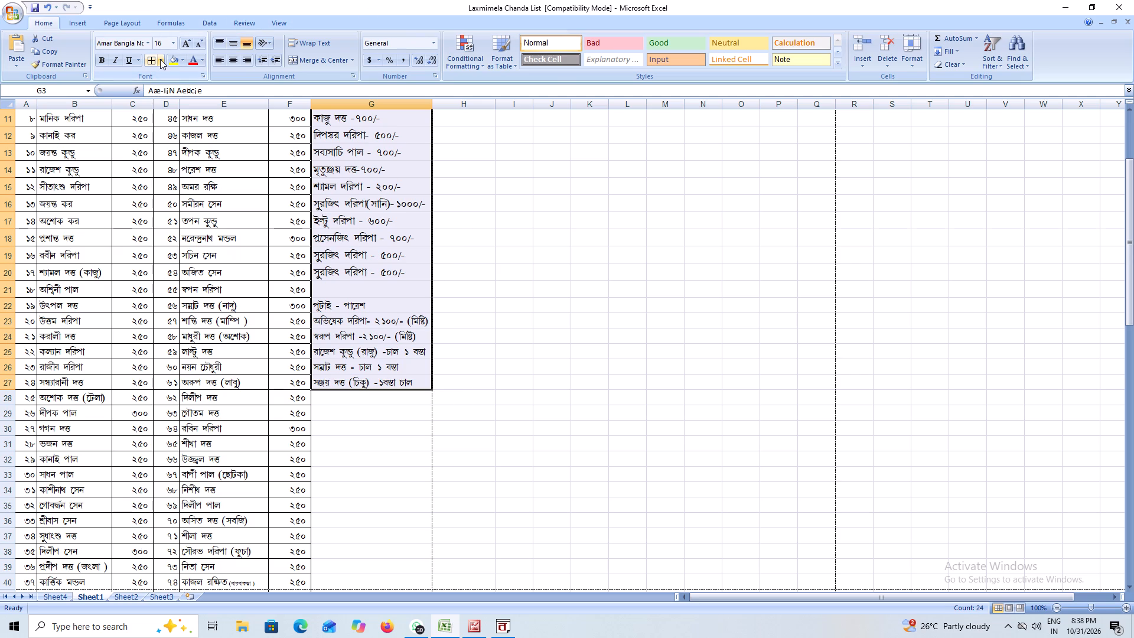
click(152, 59)
click(593, 344)
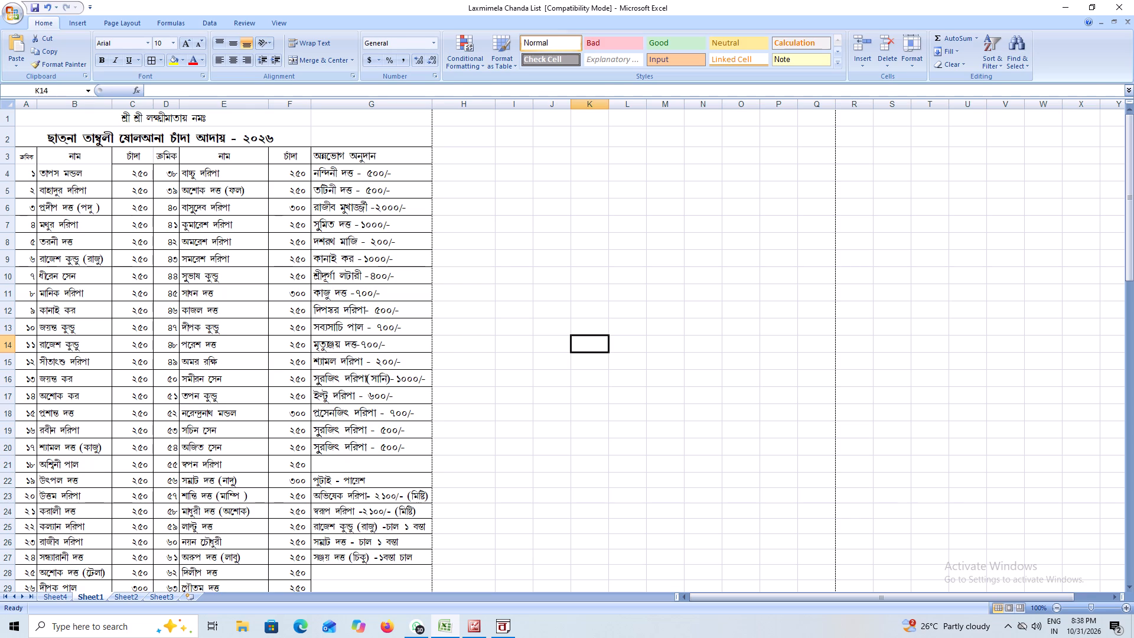
Insert a hyphen between the two words of the donation list heading in G3 so it reads অন্নভোগ - অনুদান.
click(336, 158)
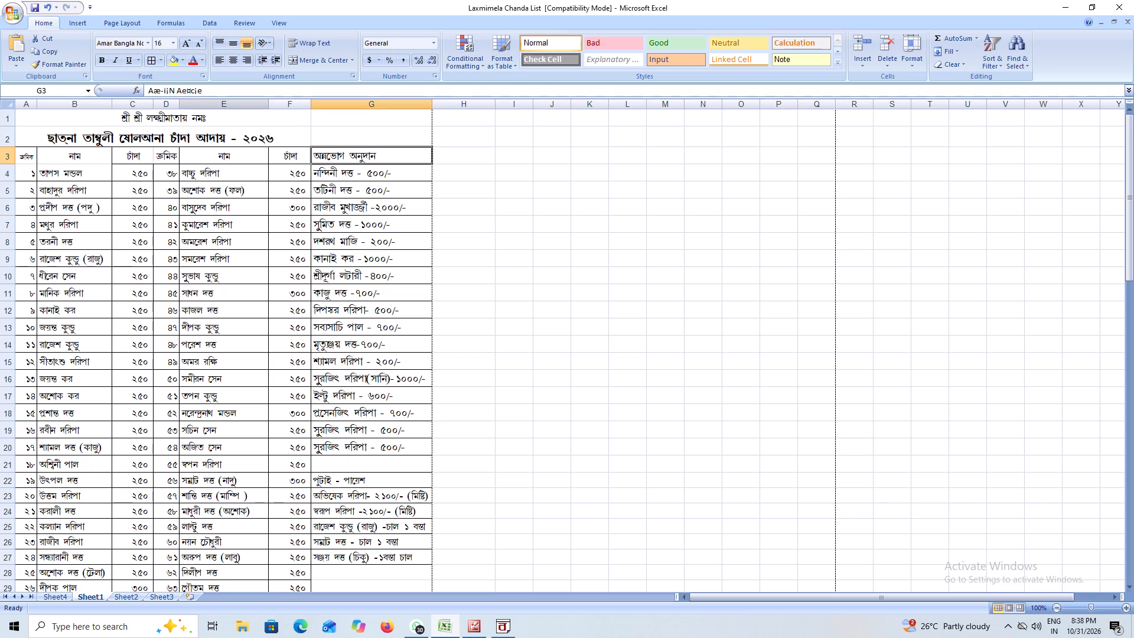
click(175, 88)
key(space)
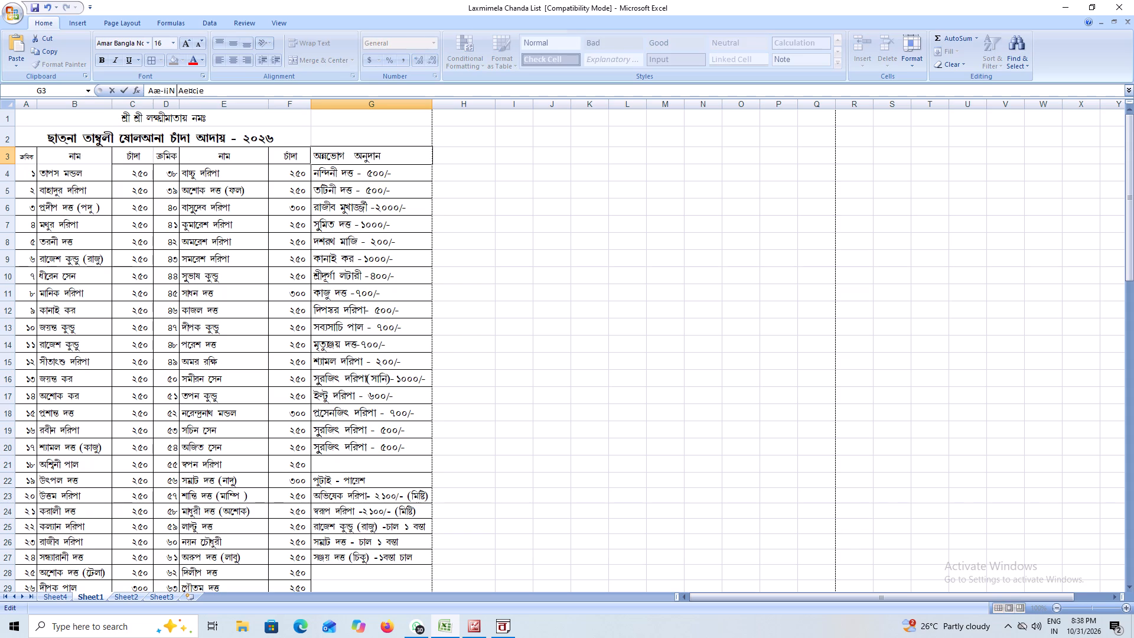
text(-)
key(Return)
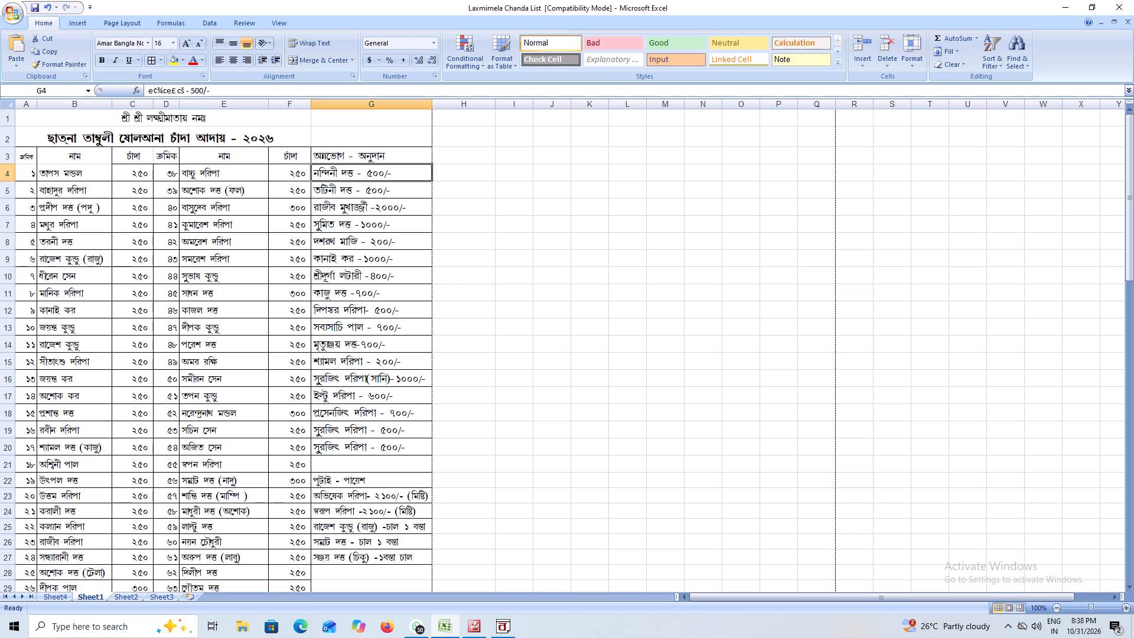
click(503, 289)
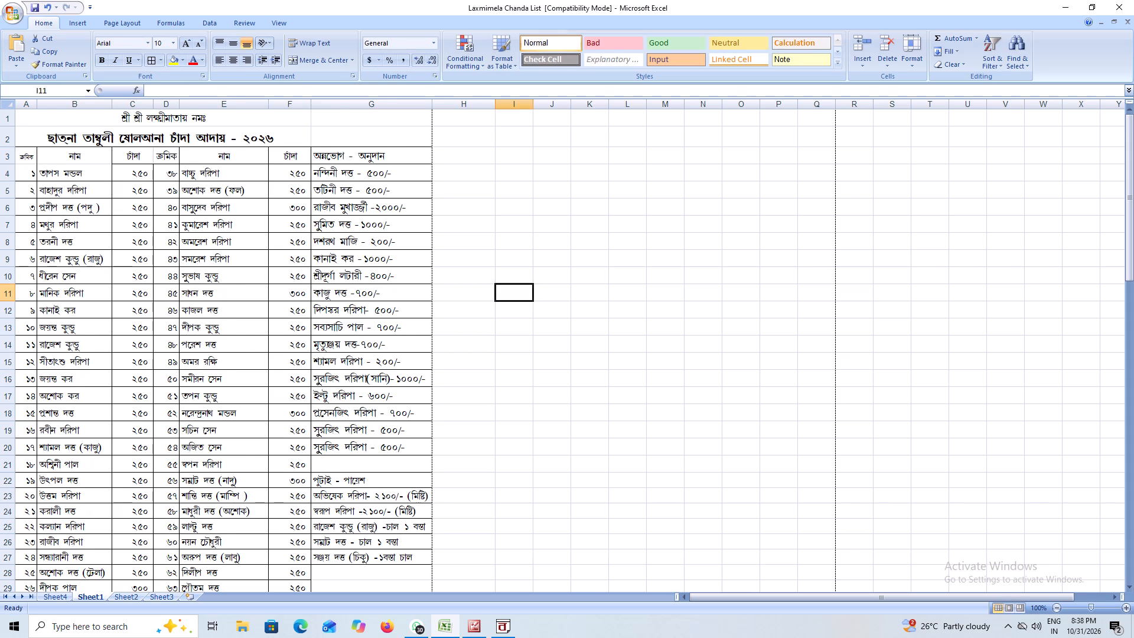
Apply all borders to the header cells A3:B3 of the subscription list.
scroll(109, 295, down, 4)
scroll(132, 319, up, 4)
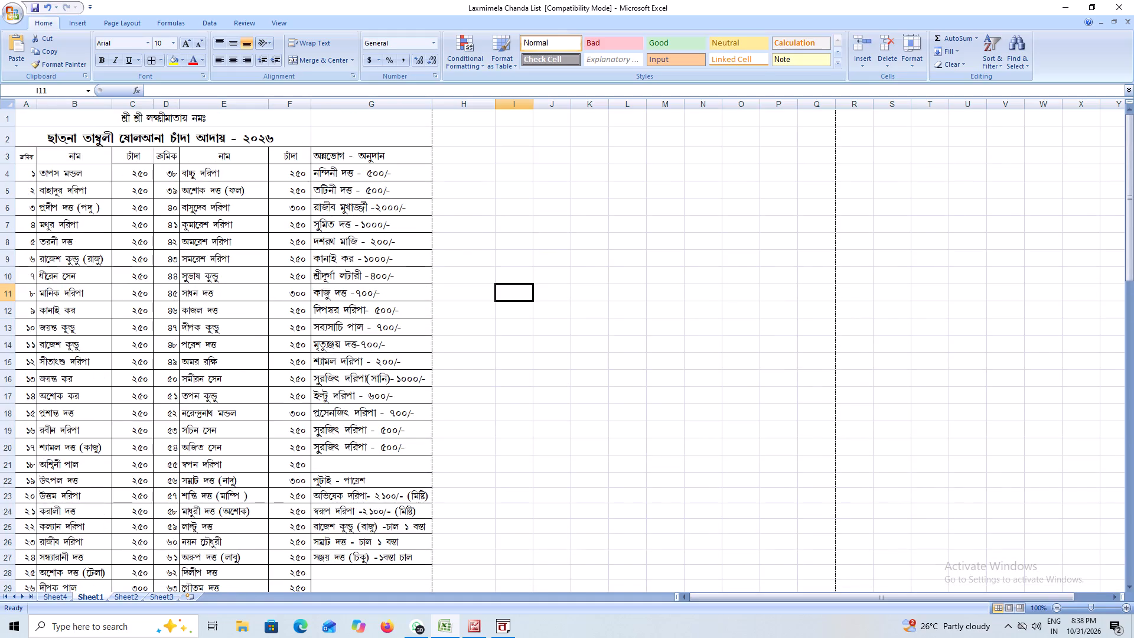
drag(26, 153, 78, 152)
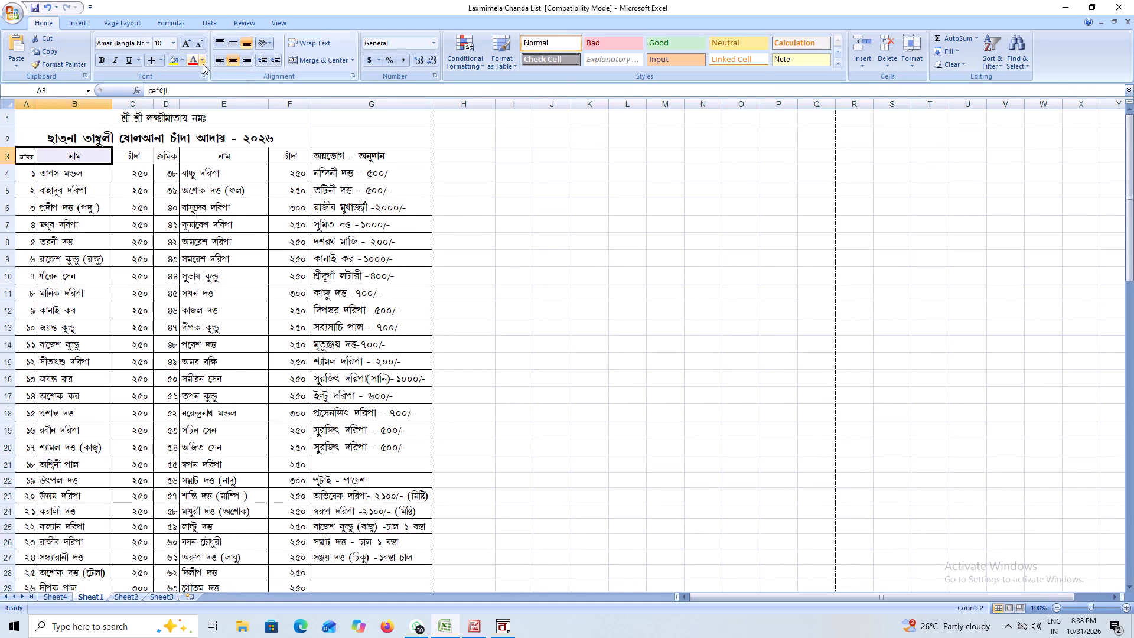
click(155, 61)
click(159, 330)
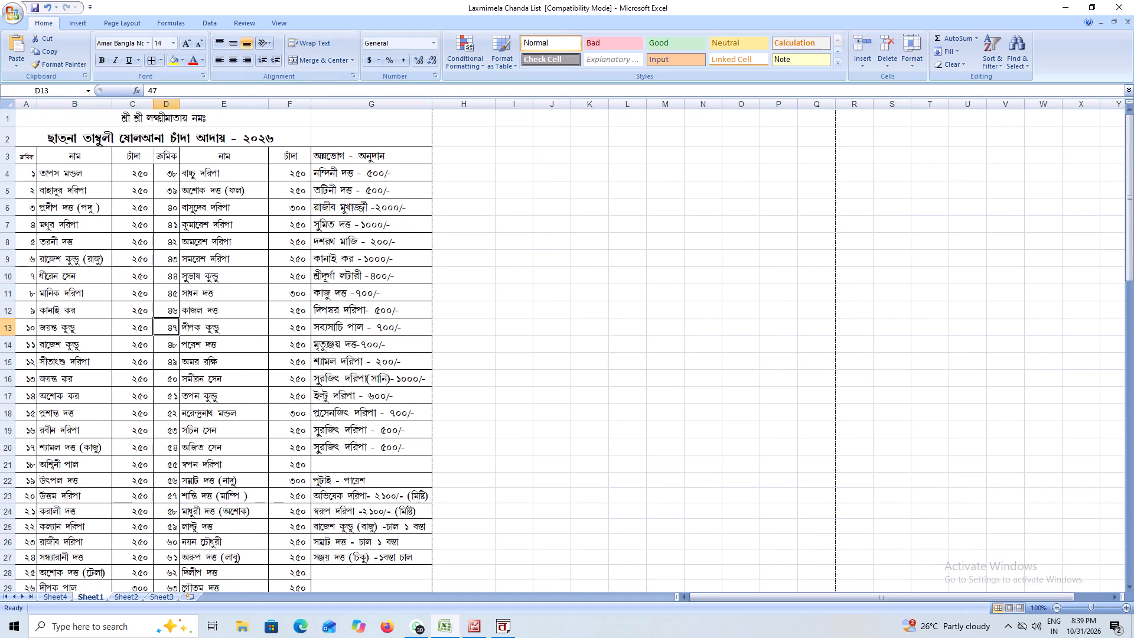
Check both pages of the sheet in Print Preview, then close the preview.
click(17, 11)
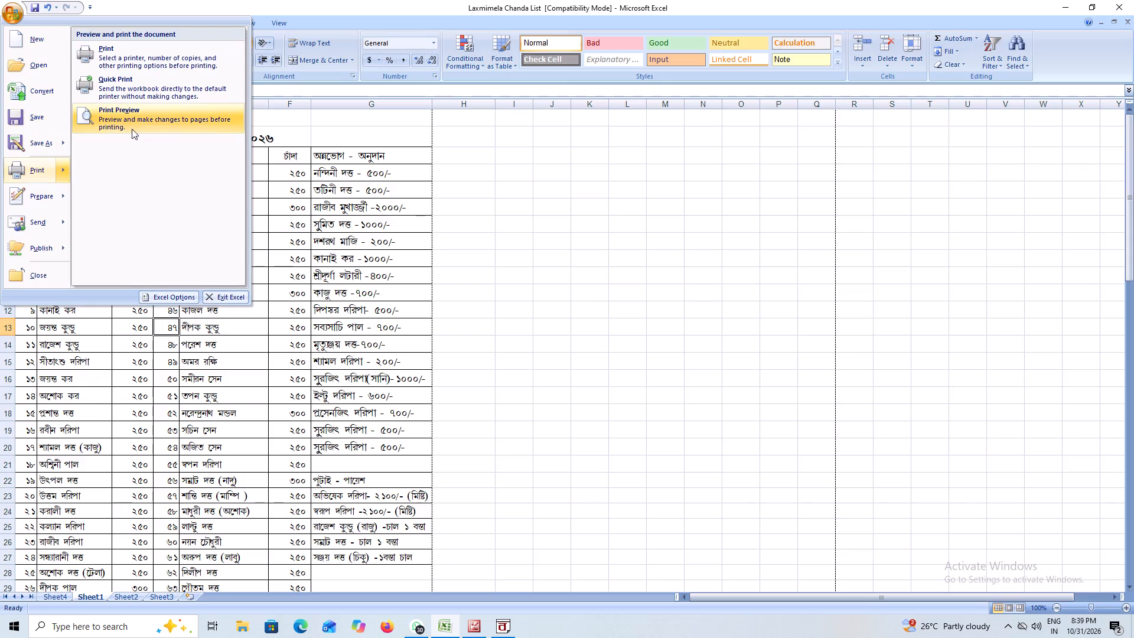
click(132, 123)
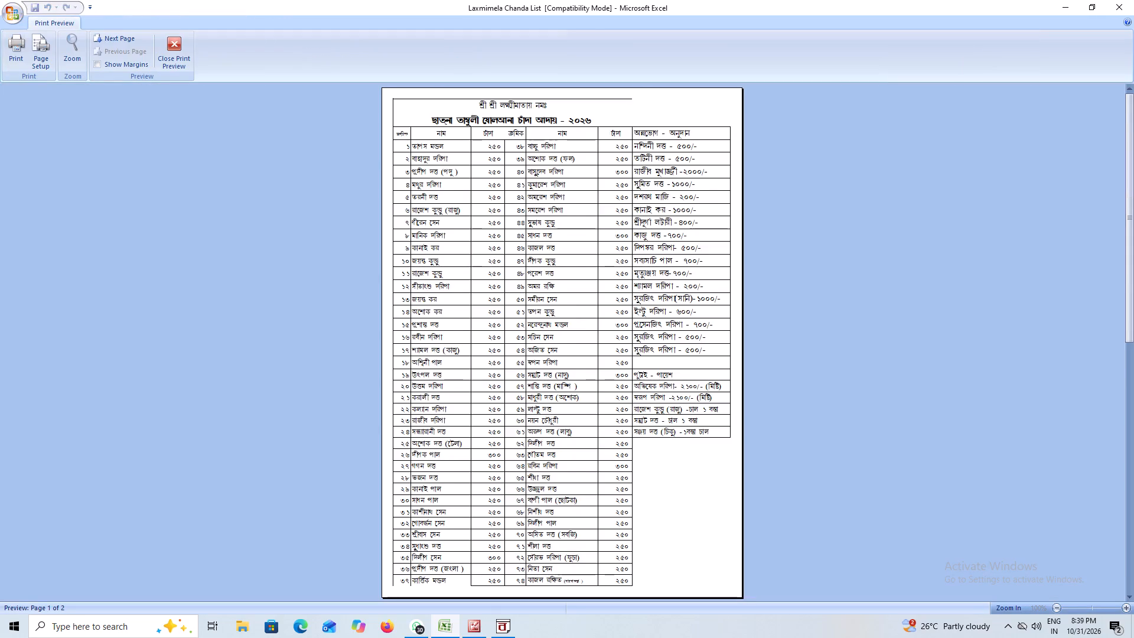
scroll(498, 290, down, 1)
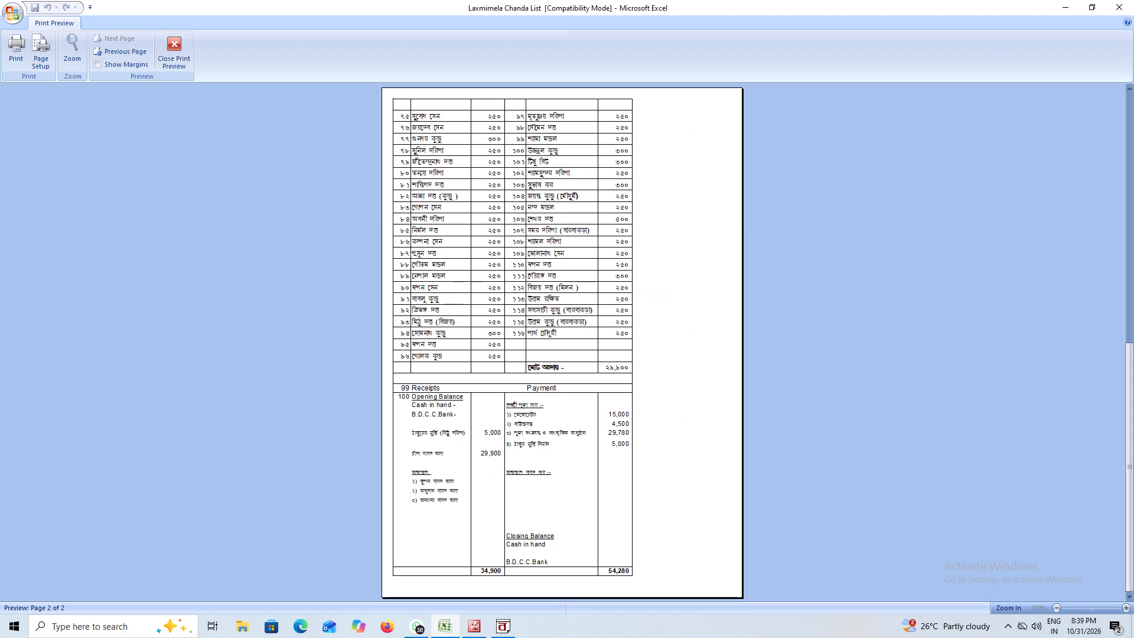
click(161, 54)
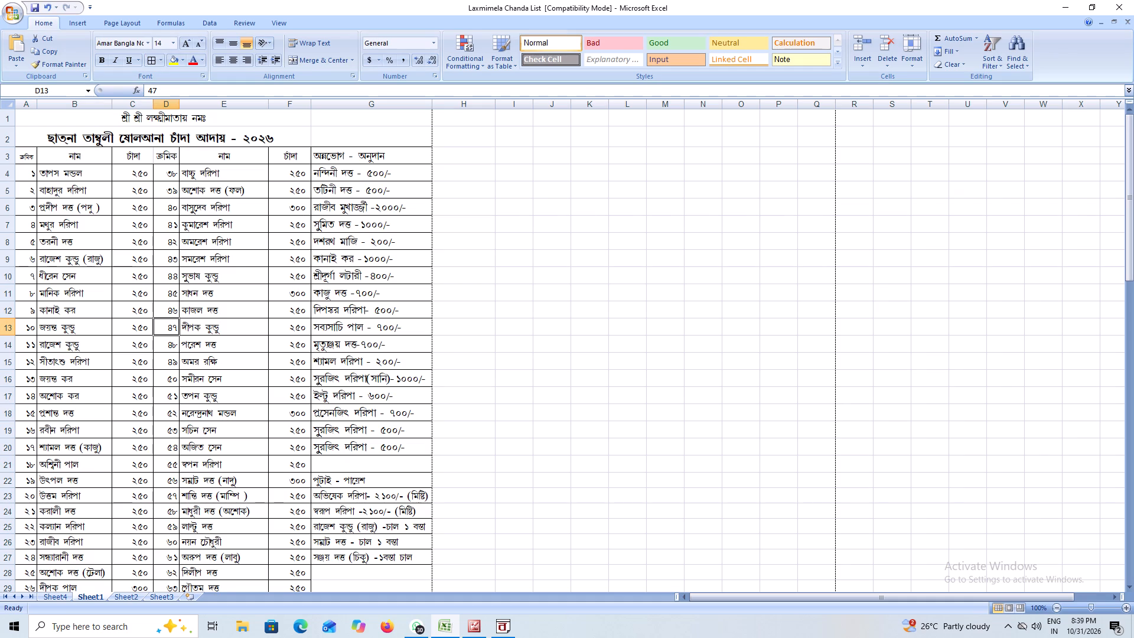
Save the workbook.
scroll(260, 304, down, 6)
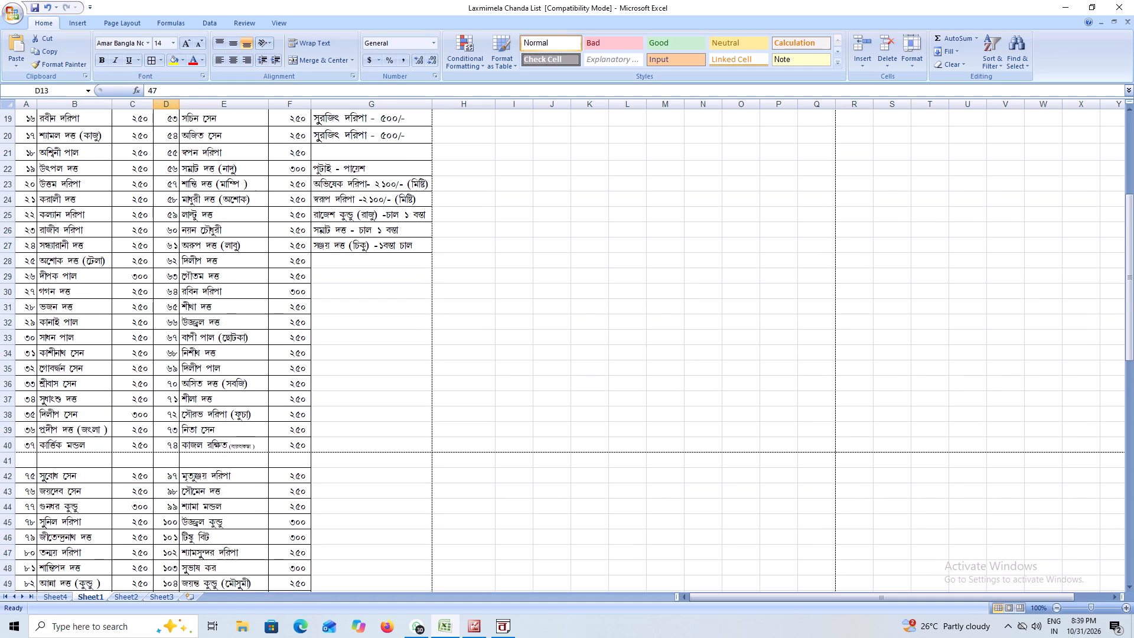
scroll(276, 318, down, 7)
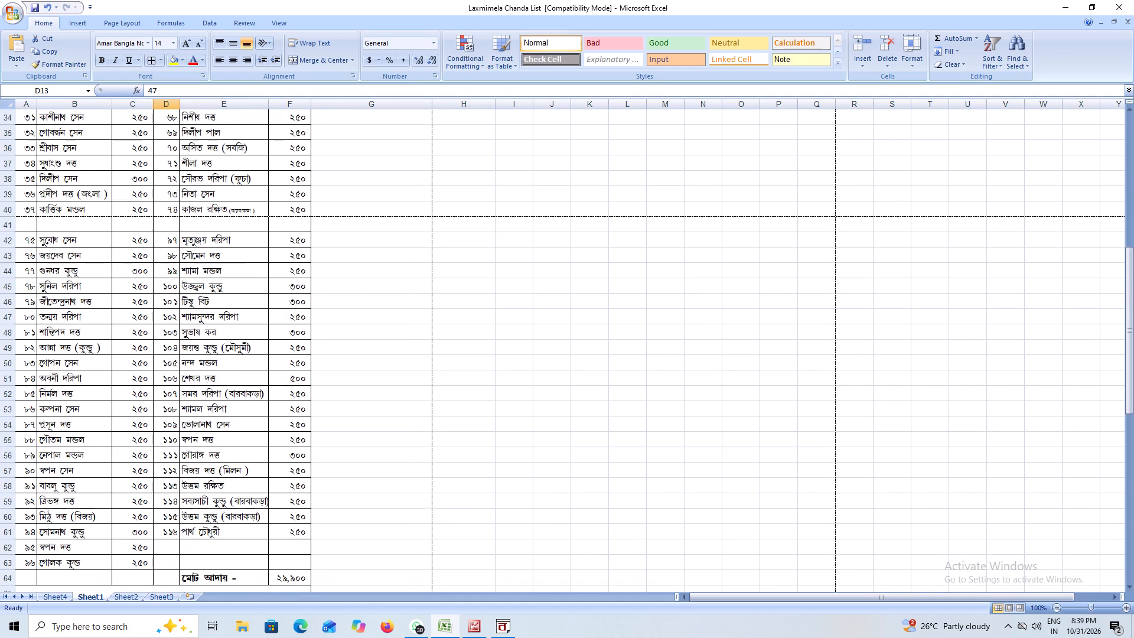
scroll(251, 344, down, 6)
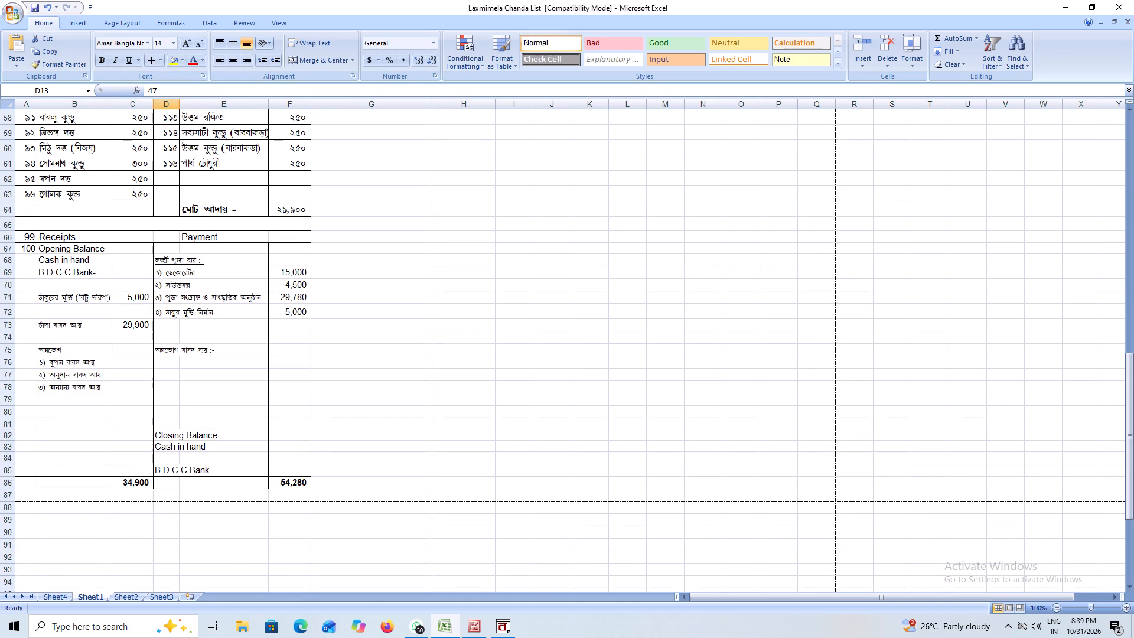
click(35, 4)
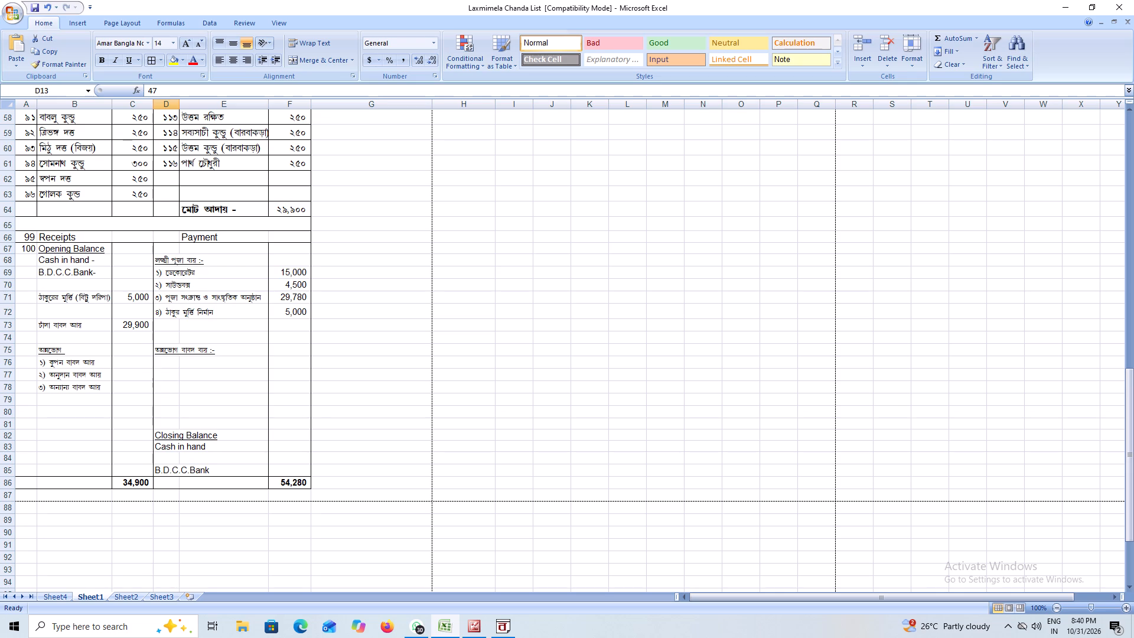
Examine the receipts total in C86 and review the subscription and donation lists back up to the sheet title.
click(135, 484)
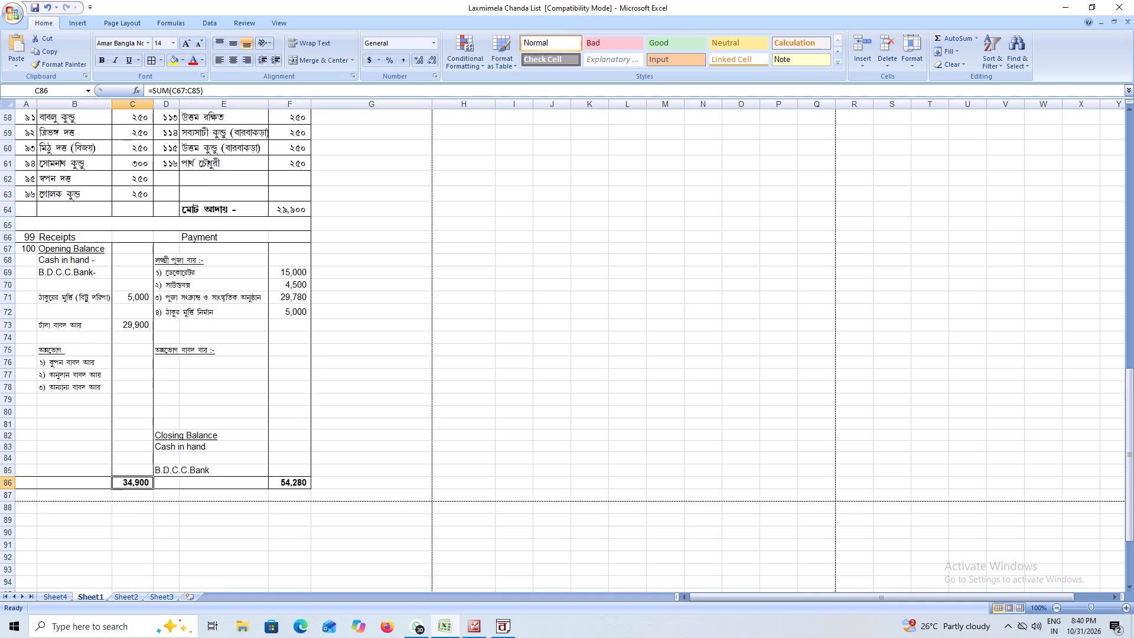
scroll(233, 423, up, 3)
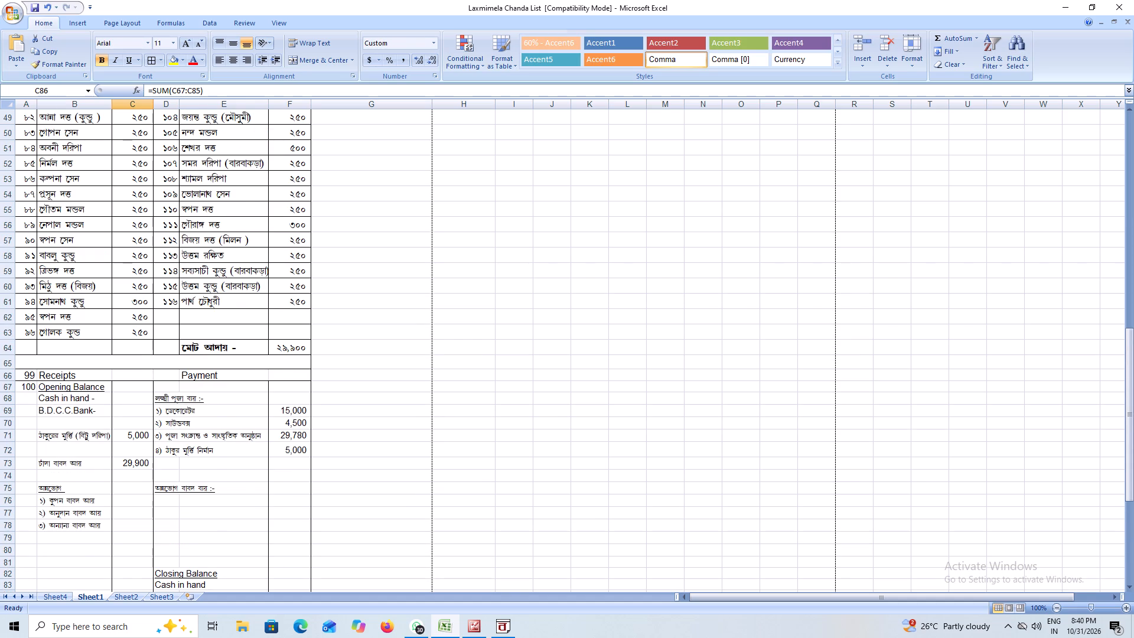
scroll(223, 427, up, 9)
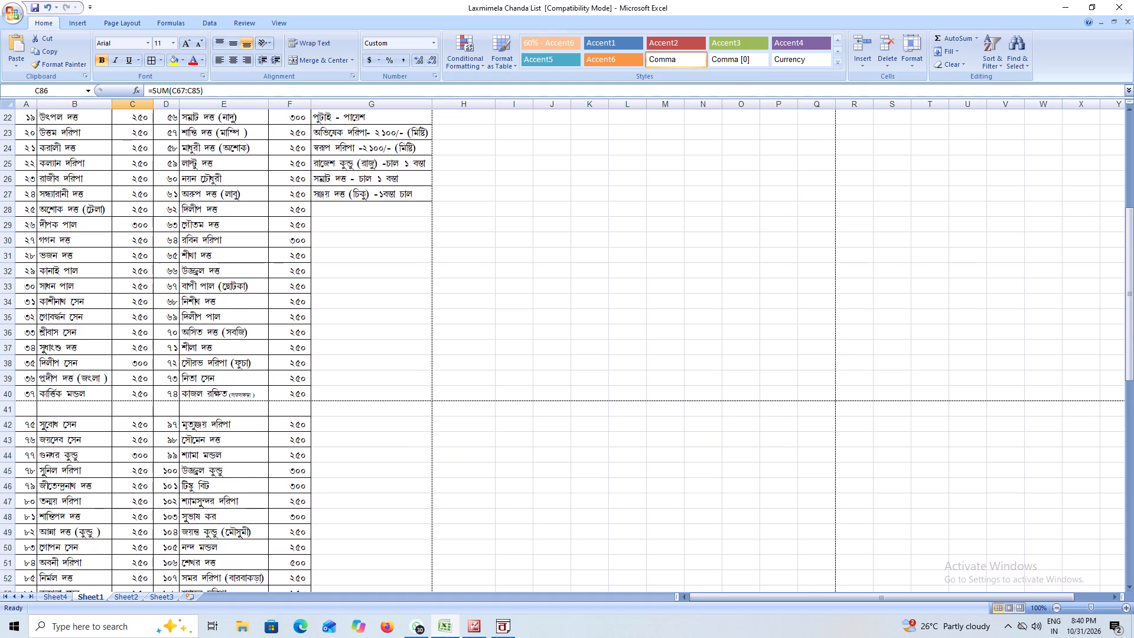
scroll(223, 425, up, 5)
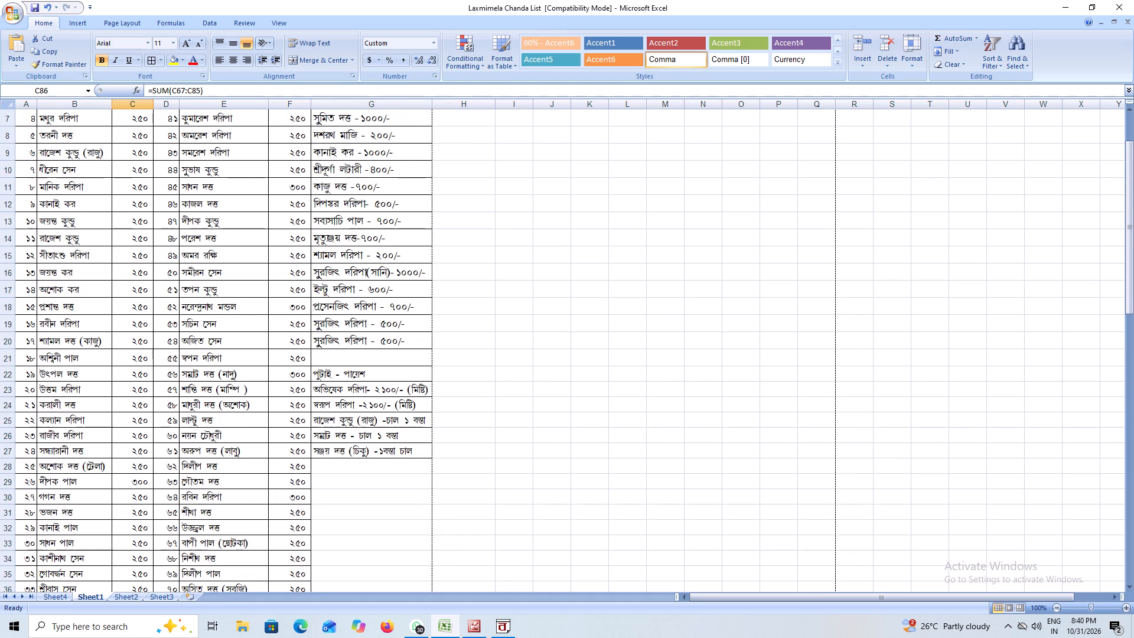
scroll(223, 425, down, 9)
scroll(226, 428, up, 14)
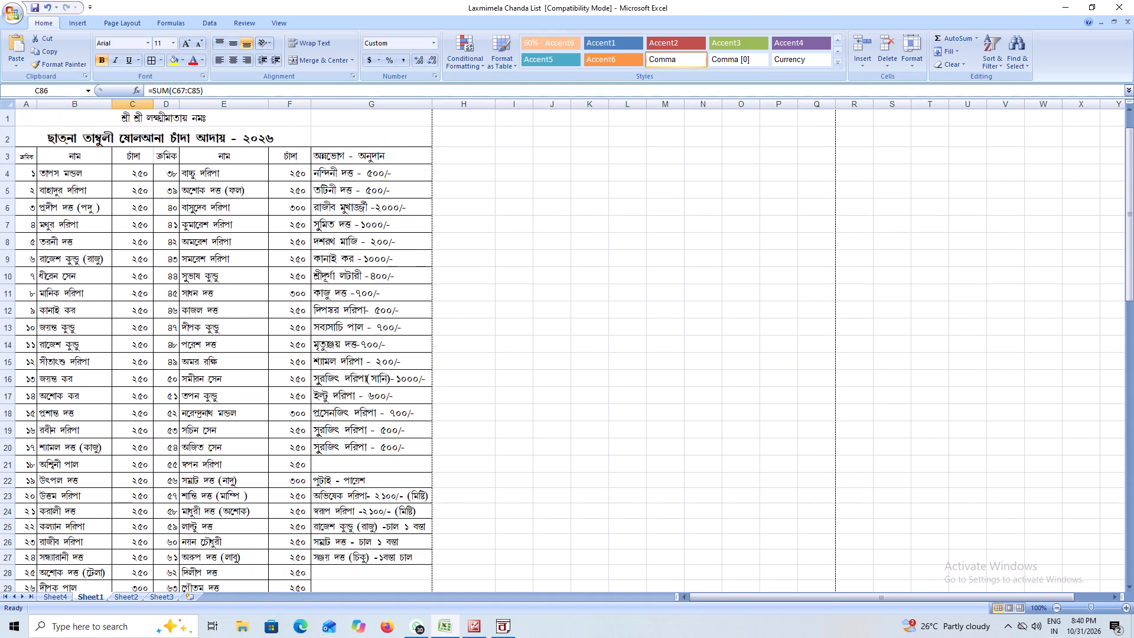
Save the workbook again.
click(33, 9)
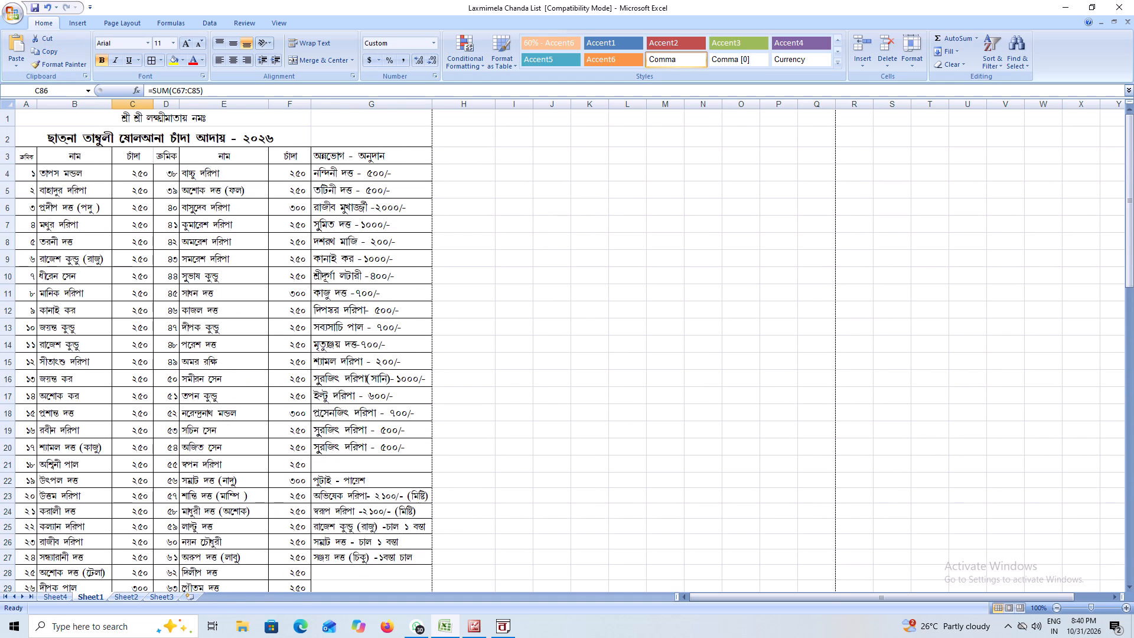
Print only page 1 of the active sheet, one copy, on the Canon LBP2900 printer.
click(11, 16)
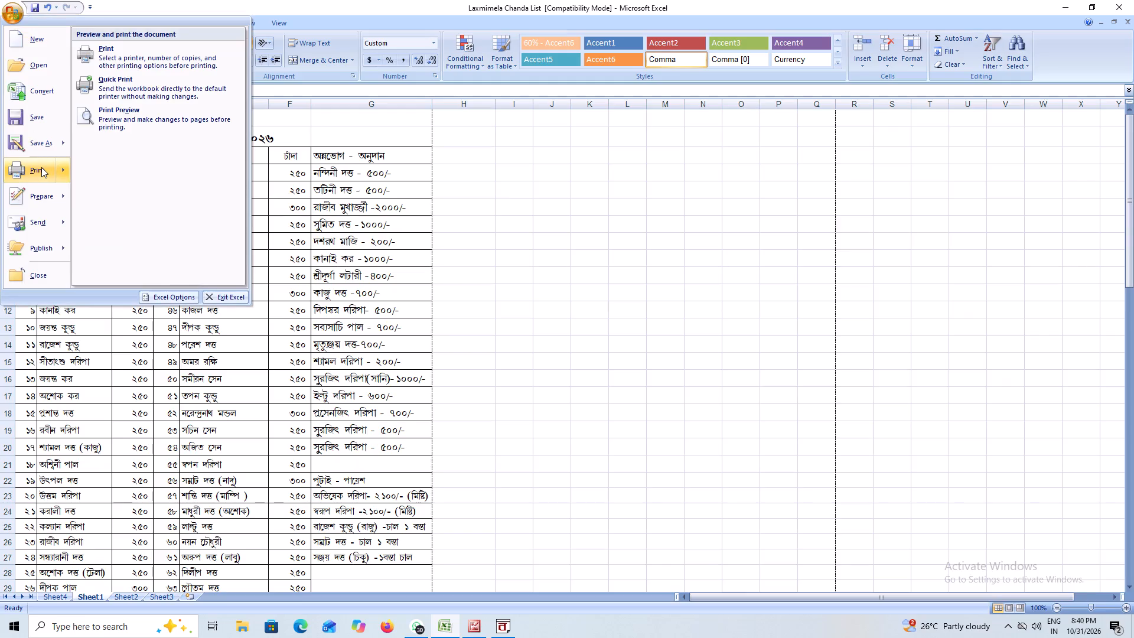
click(41, 167)
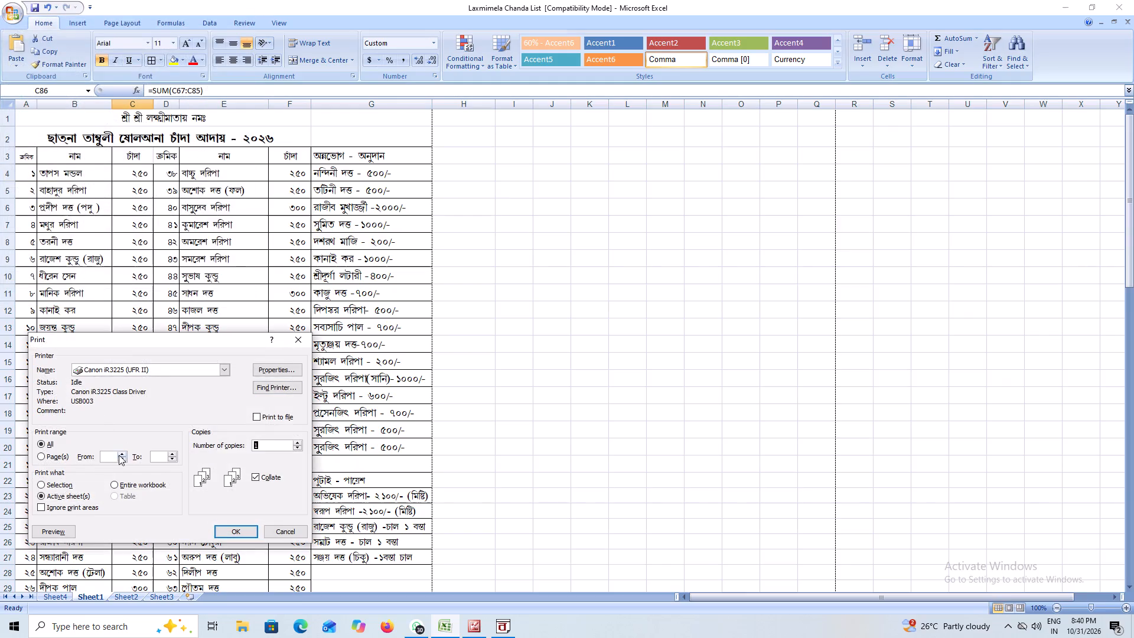
click(130, 375)
click(127, 388)
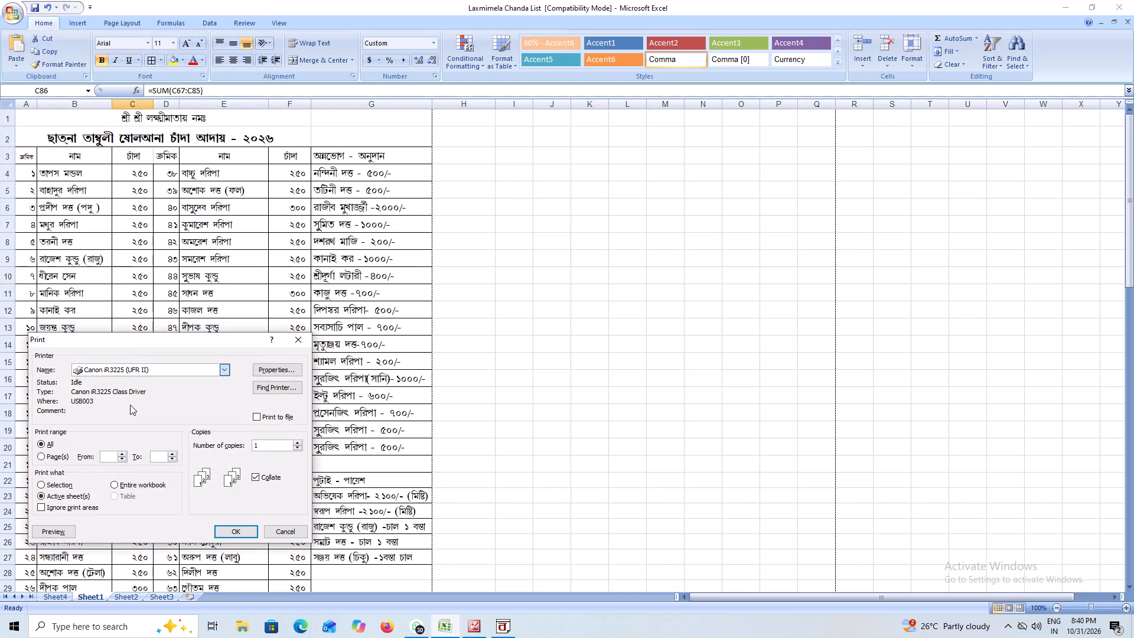
click(123, 453)
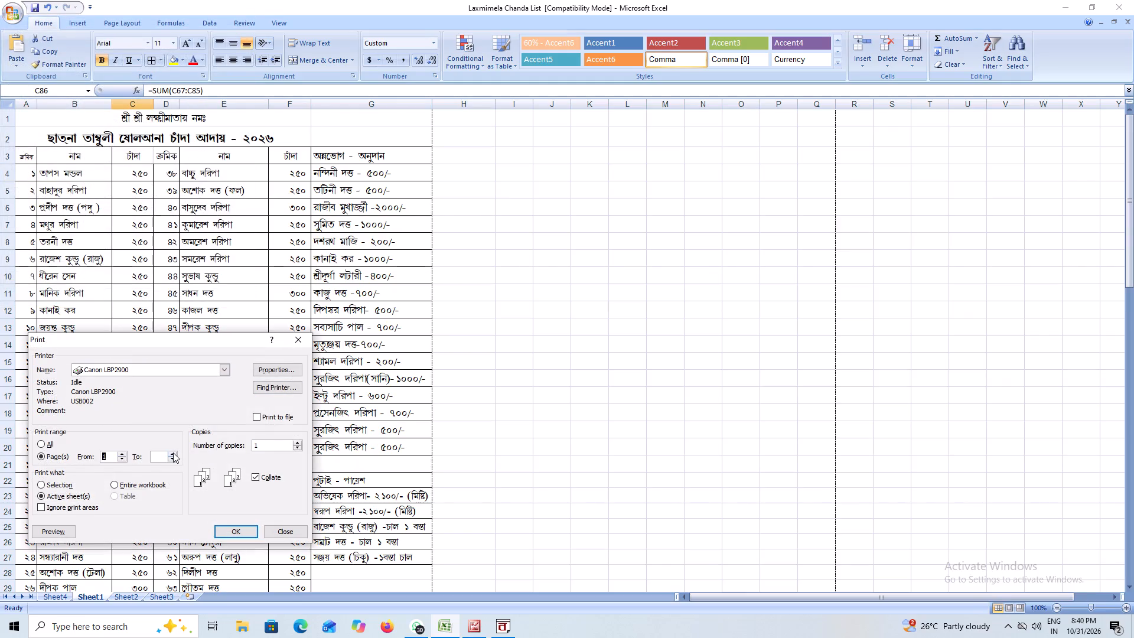
click(173, 453)
click(244, 530)
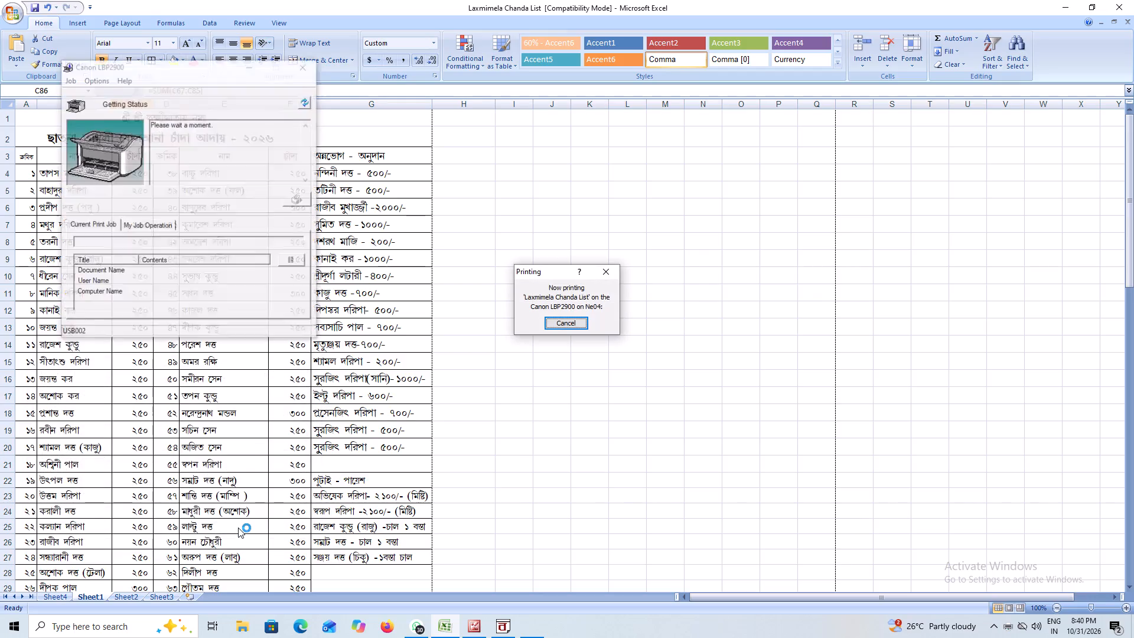
Set up another print job on the Canon LBP2900 with the page range starting from page 2.
click(12, 14)
click(41, 170)
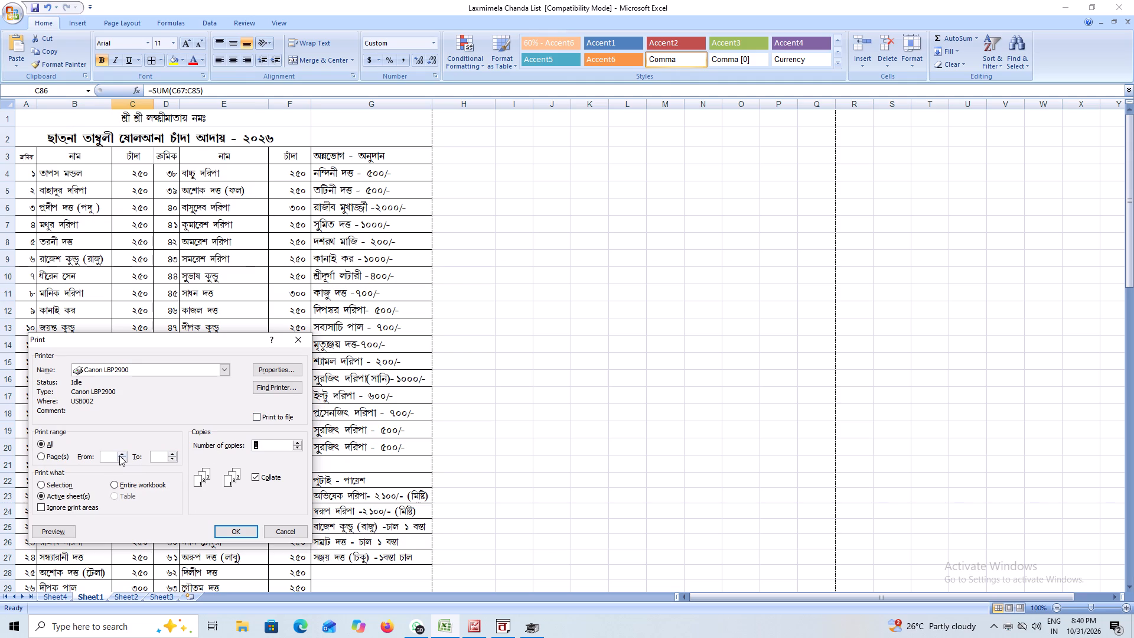
click(121, 455)
click(124, 454)
triple_click(173, 454)
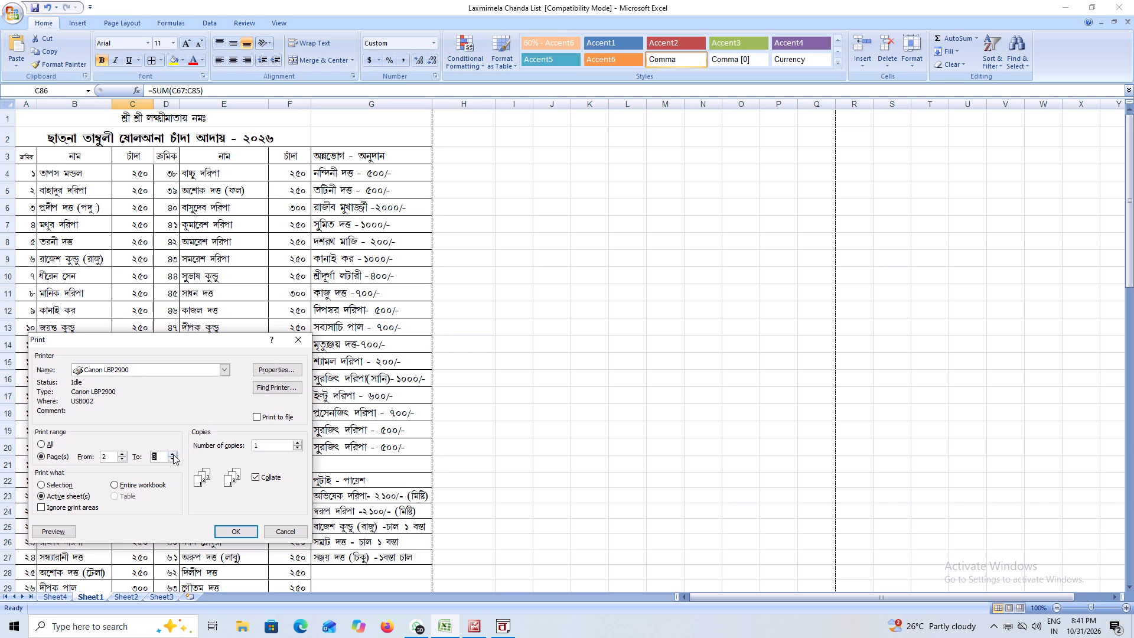
Send the print job with the page range starting from page 2 to the Canon LBP2900.
click(226, 532)
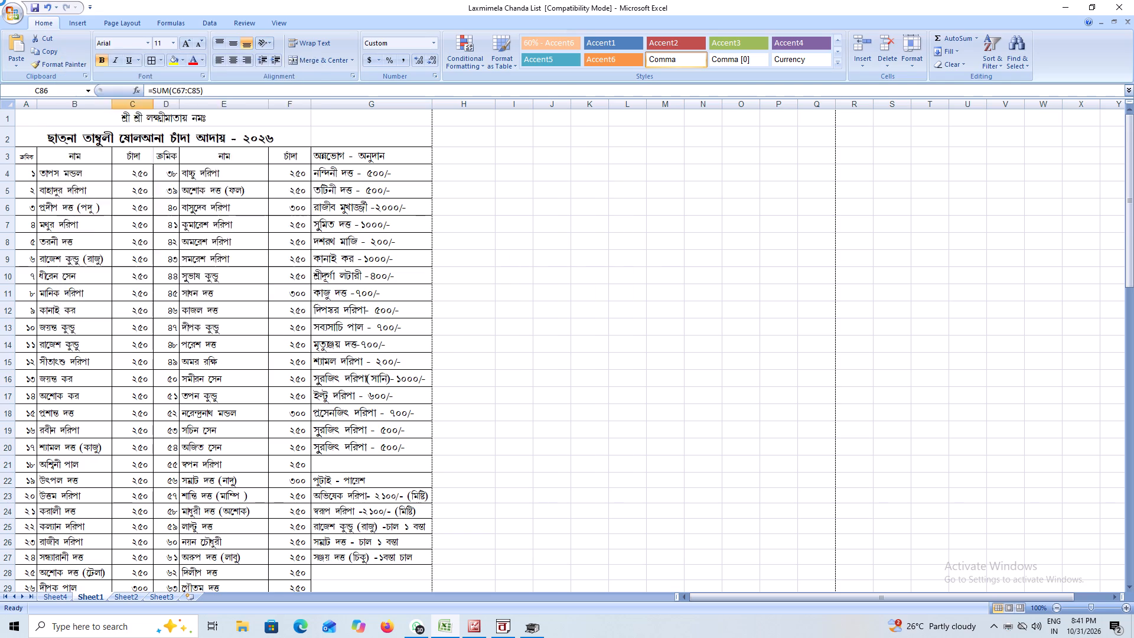
Save the Laxmimela Chanda List workbook and close Excel.
click(33, 5)
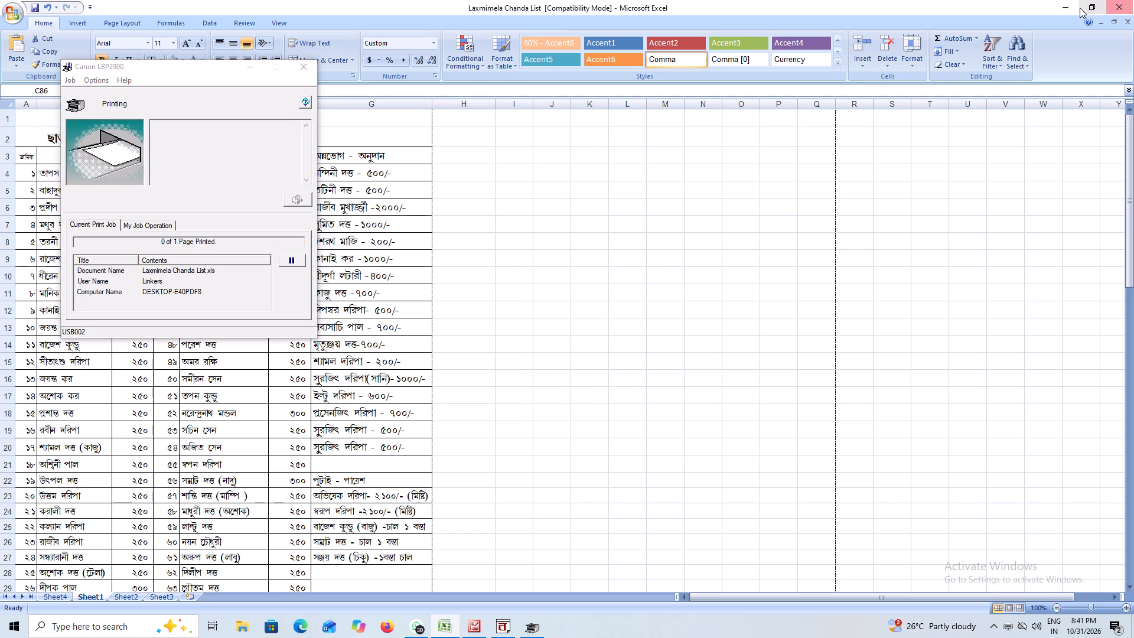
click(1121, 6)
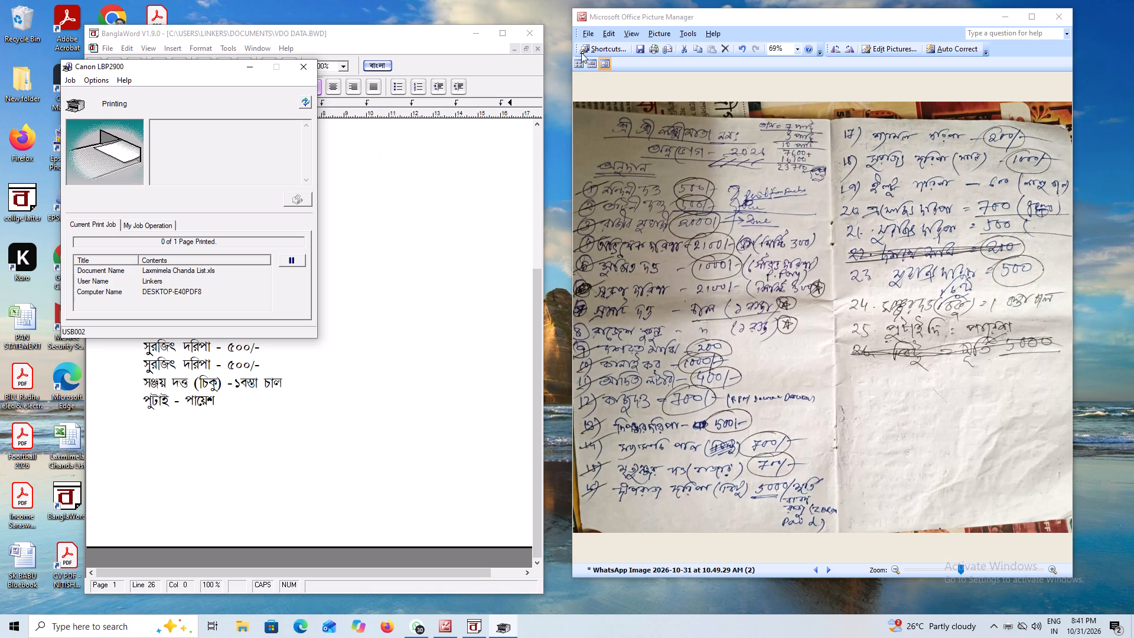
Close BanglaWord, saving the changes to the VDO DATA.BWD document.
click(531, 31)
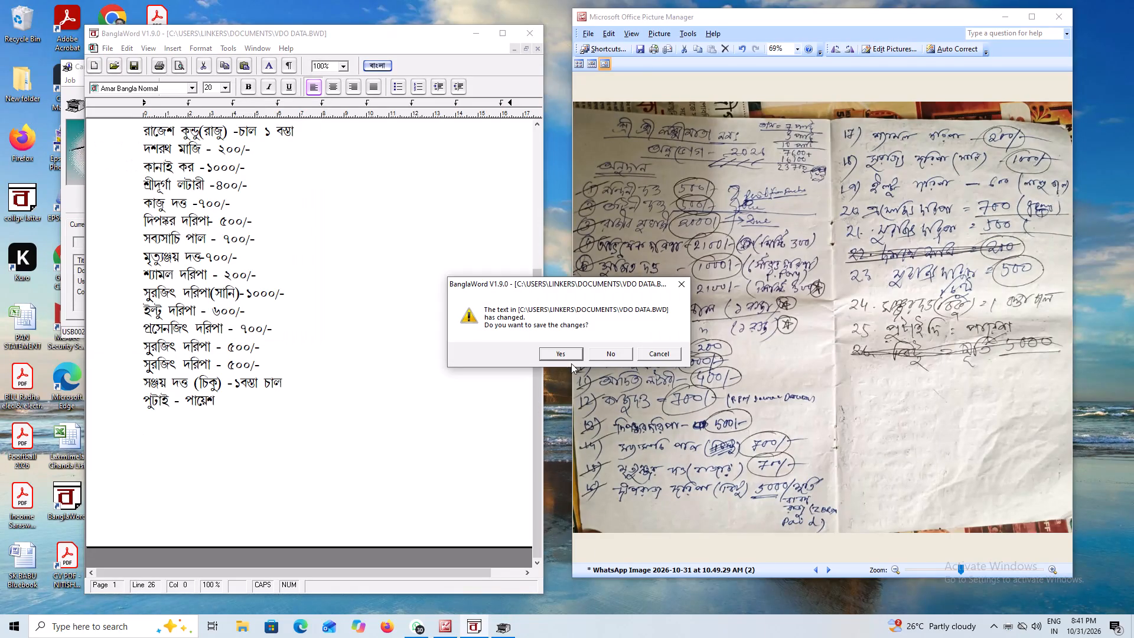
drag(571, 354, 591, 403)
click(566, 354)
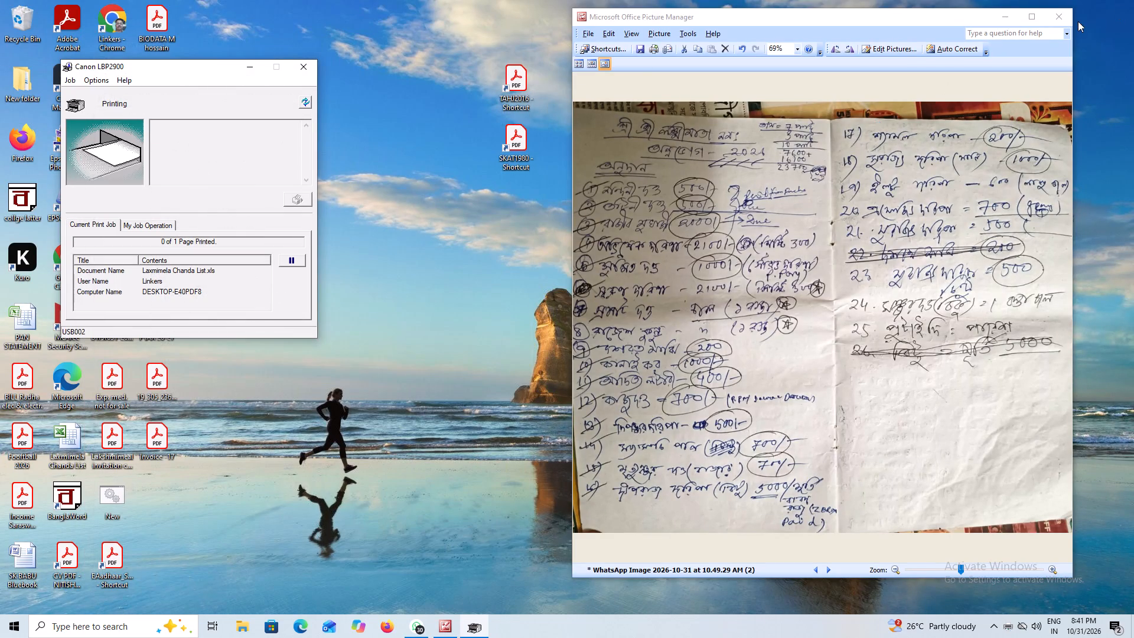
Close Picture Manager without saving the changes to the handwritten list image.
click(1064, 18)
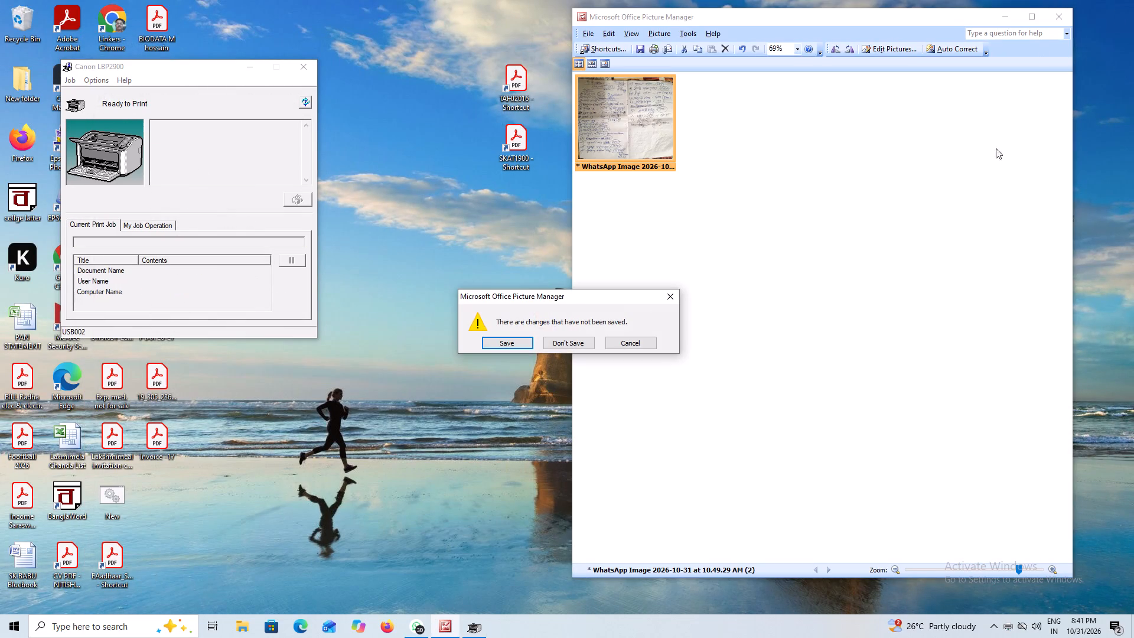
click(562, 341)
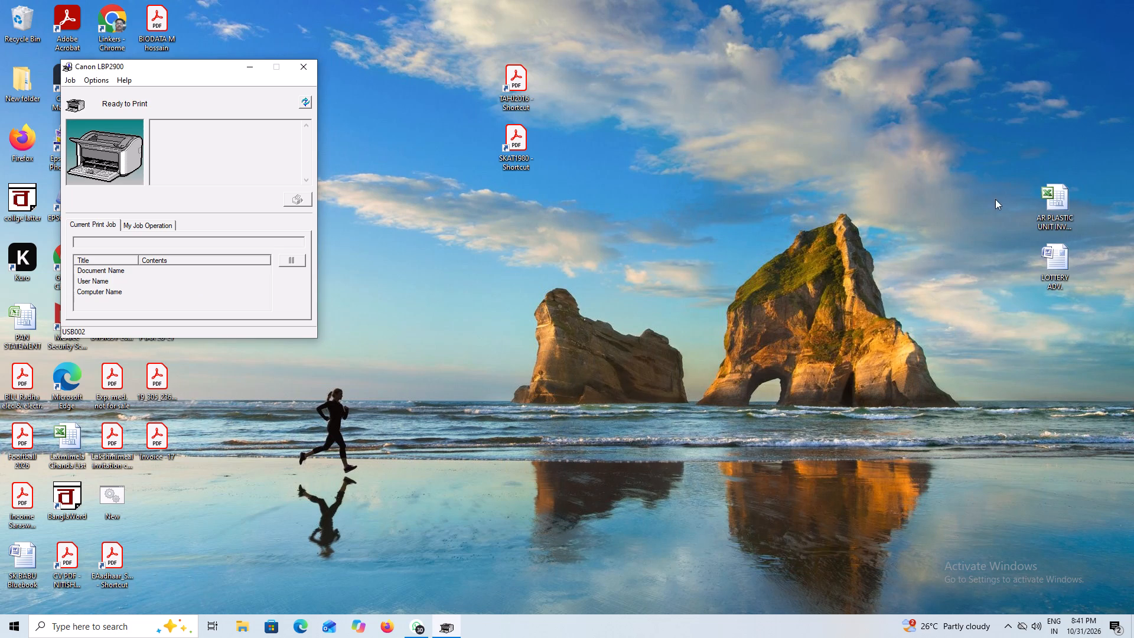